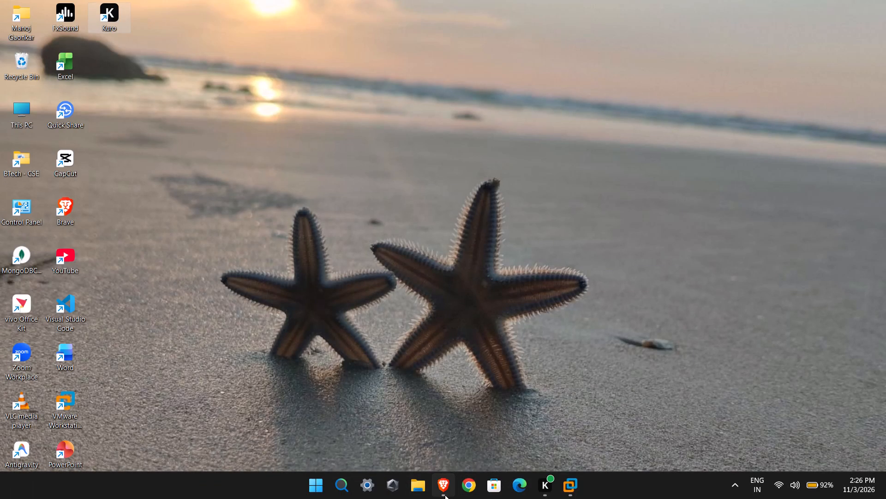
Launch PowerPoint and open the recent presentation Capstone Review Phase 2 PPT.pptx stored in Downloads.
double_click(65, 442)
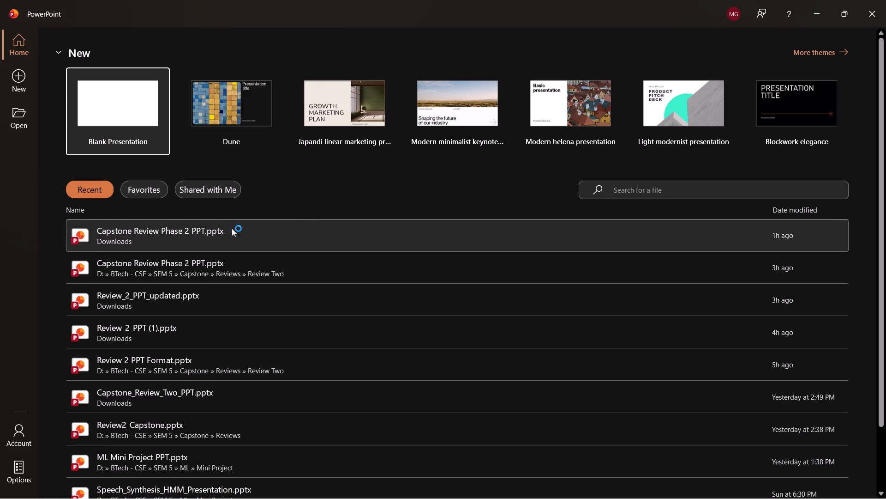
double_click(192, 236)
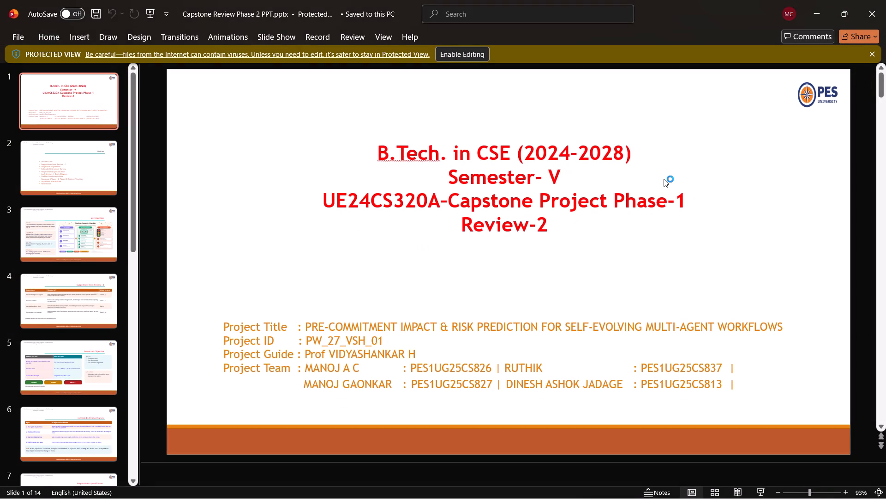
Lower the screen brightness and turn the system volume all the way down.
click(801, 493)
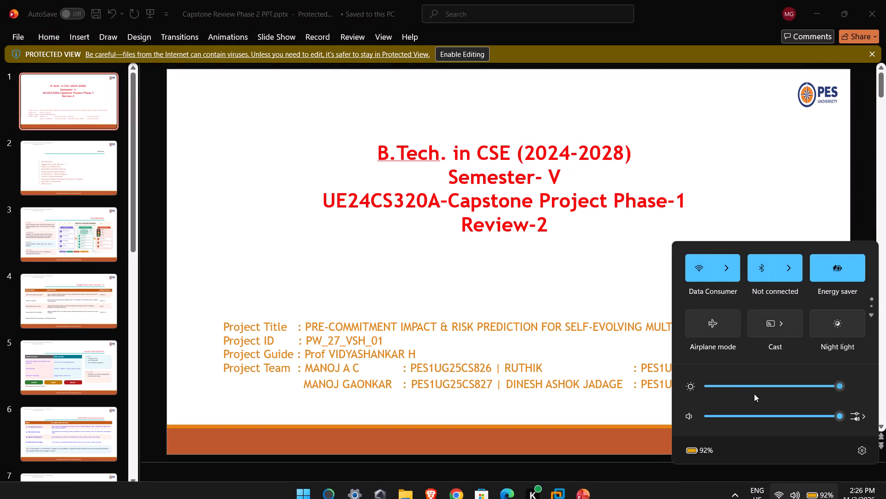
click(742, 384)
drag(723, 410, 653, 411)
click(515, 273)
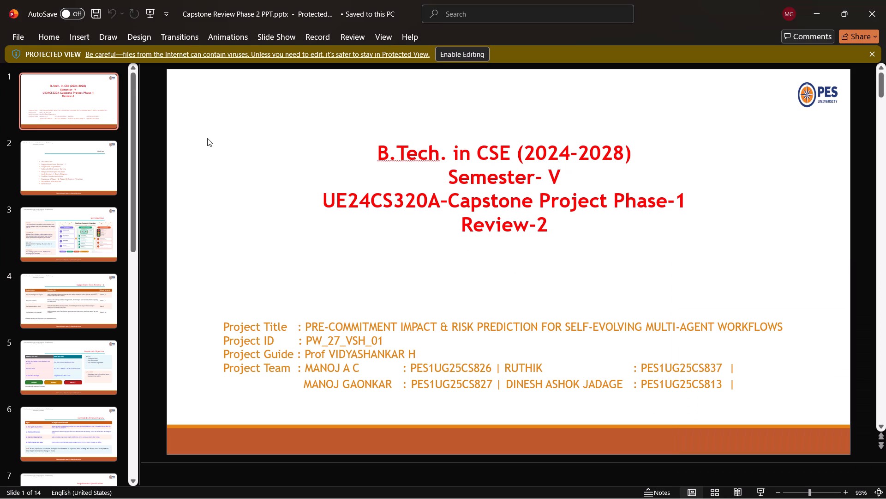
Skim the presentation's slides and enable editing of the protected file.
scroll(347, 259, down, 2)
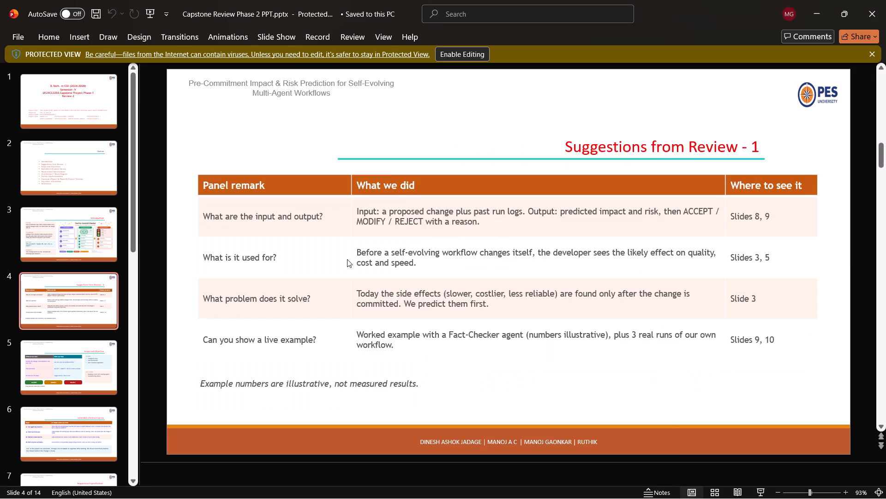
scroll(347, 259, down, 2)
scroll(347, 259, up, 1)
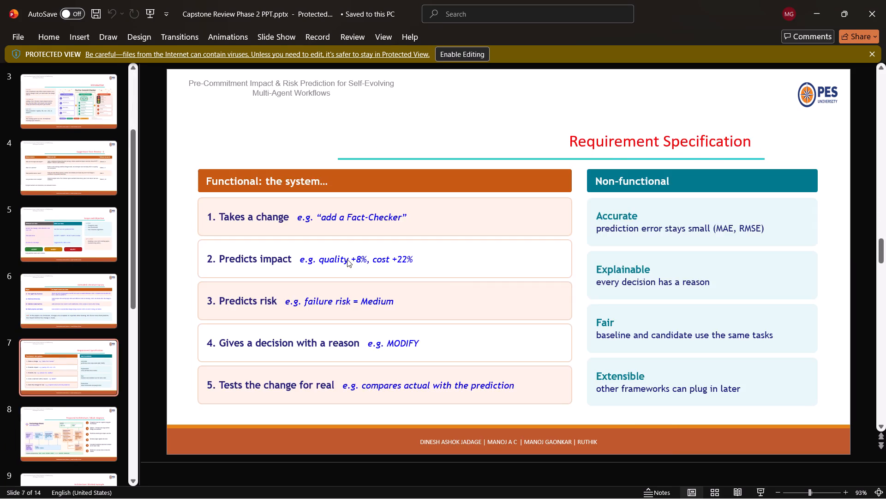
scroll(347, 259, up, 5)
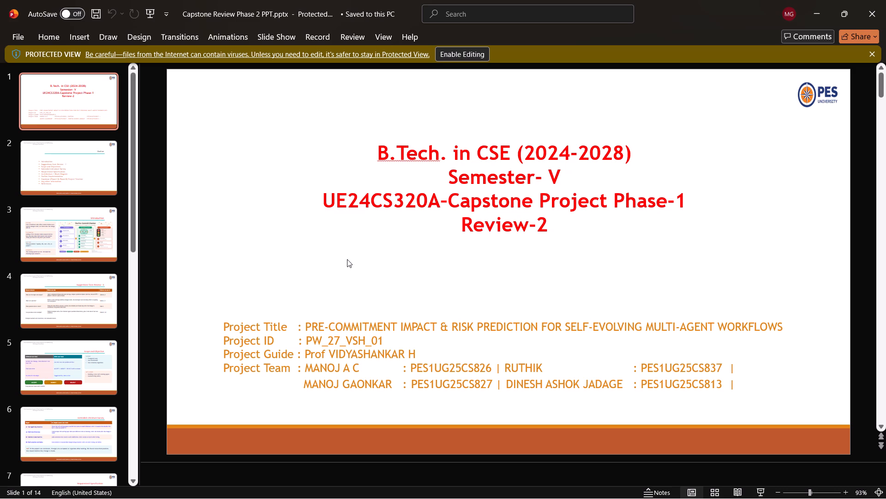
click(451, 51)
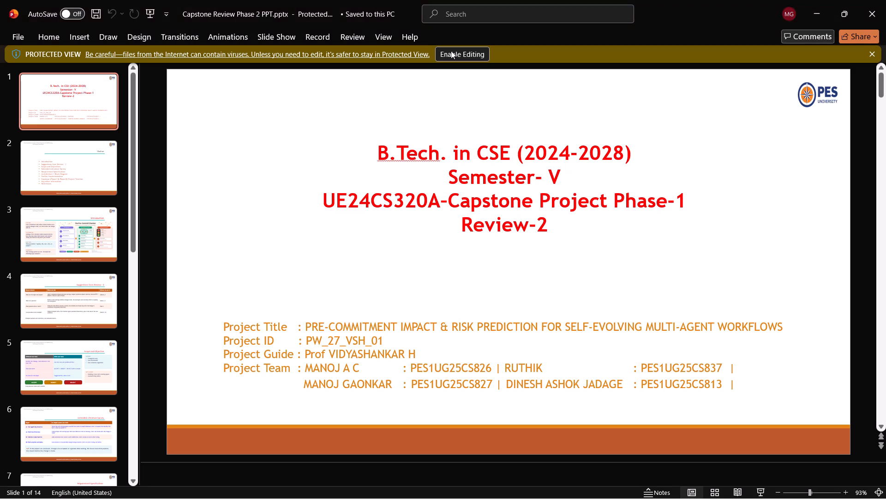
Delete the whole sentence under THE IDEA heading on the Introduction slide, keeping the heading.
key(Down)
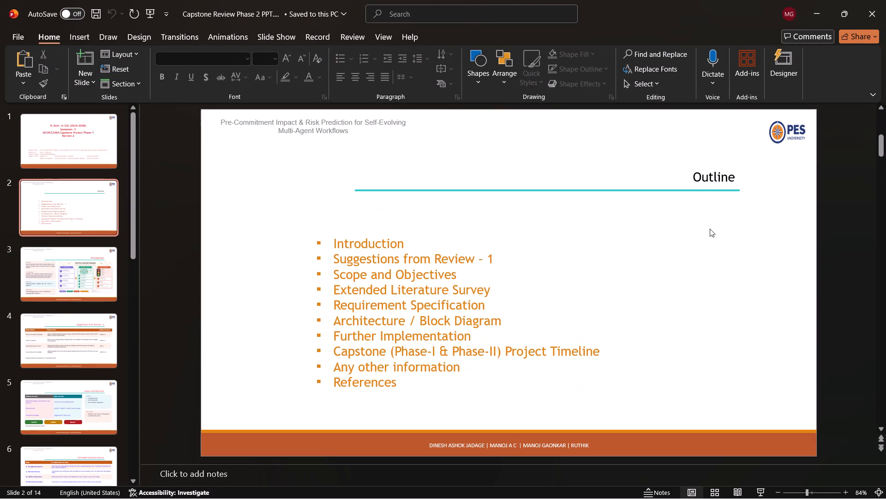
key(Down)
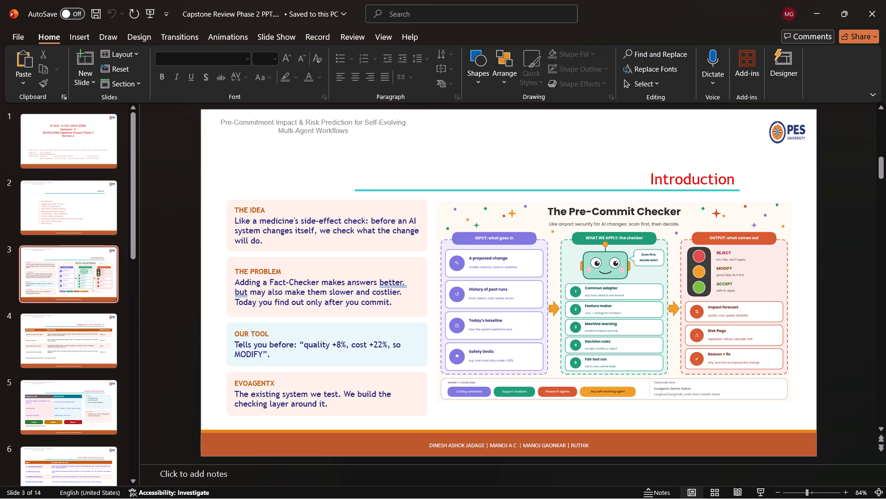
click(268, 243)
key(BackSpace)
key(BackSpace)
key(BackSpace)
key(BackSpace)
key(BackSpace)
key(BackSpace)
key(BackSpace)
key(BackSpace)
key(BackSpace)
key(BackSpace)
key(BackSpace)
key(BackSpace)
key(BackSpace)
key(BackSpace)
key(BackSpace)
key(BackSpace)
key(BackSpace)
key(BackSpace)
key(BackSpace)
key(BackSpace)
key(BackSpace)
key(BackSpace)
key(BackSpace)
key(BackSpace)
key(BackSpace)
key(BackSpace)
key(BackSpace)
key(BackSpace)
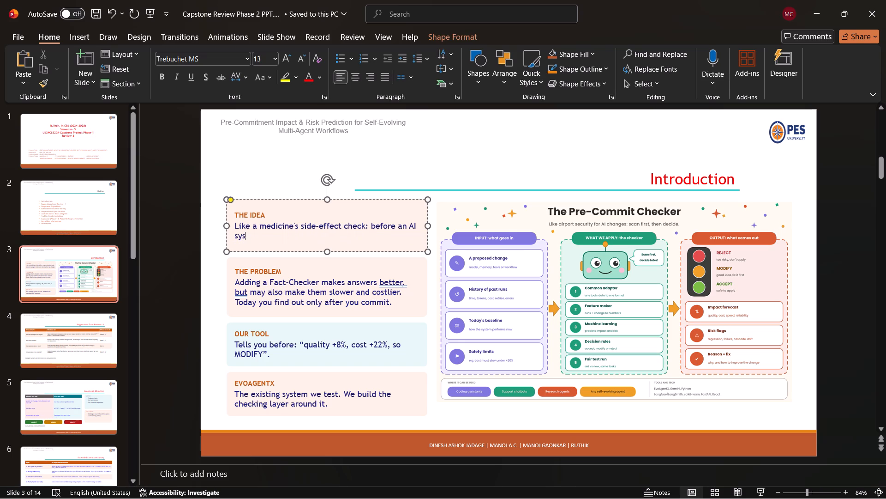
key(BackSpace)
key(BackSpace)
key(BackSpace)
key(BackSpace)
key(BackSpace)
key(BackSpace)
key(BackSpace)
key(BackSpace)
key(BackSpace)
key(BackSpace)
key(BackSpace)
key(BackSpace)
key(BackSpace)
key(BackSpace)
key(BackSpace)
key(BackSpace)
key(BackSpace)
key(BackSpace)
key(BackSpace)
key(BackSpace)
key(BackSpace)
key(BackSpace)
key(BackSpace)
key(BackSpace)
key(BackSpace)
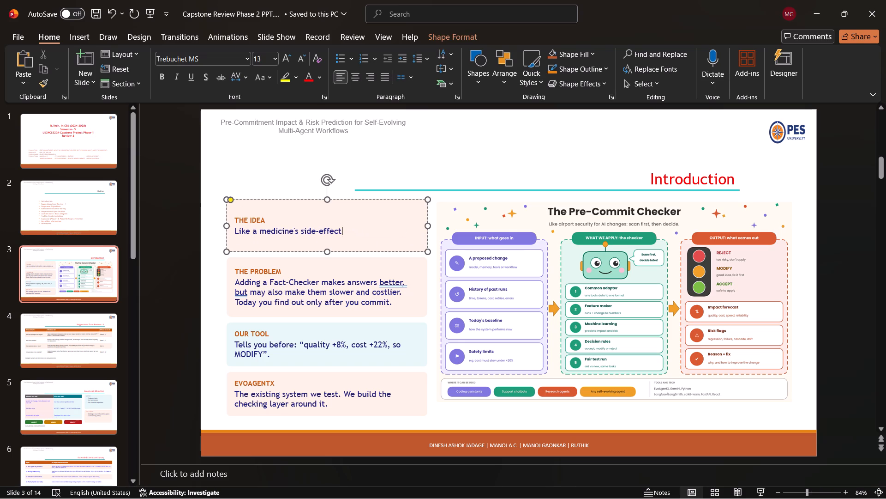
key(BackSpace)
key(BackSpace)
key(BackSpace)
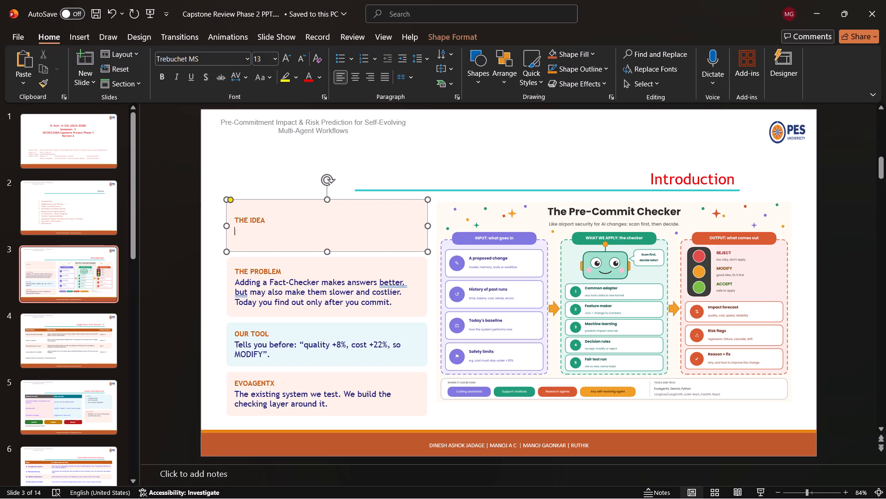
Write new text under THE IDEA heading, starting with "The self evolving multi agents may face".
key(shift+t)
text(he self evolving)
key(space)
text(multi agents)
key(space)
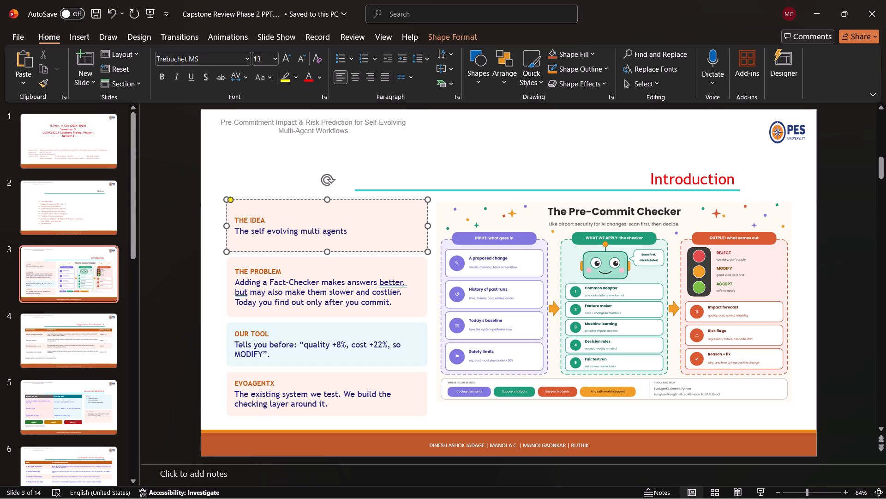
text(may face)
key(space)
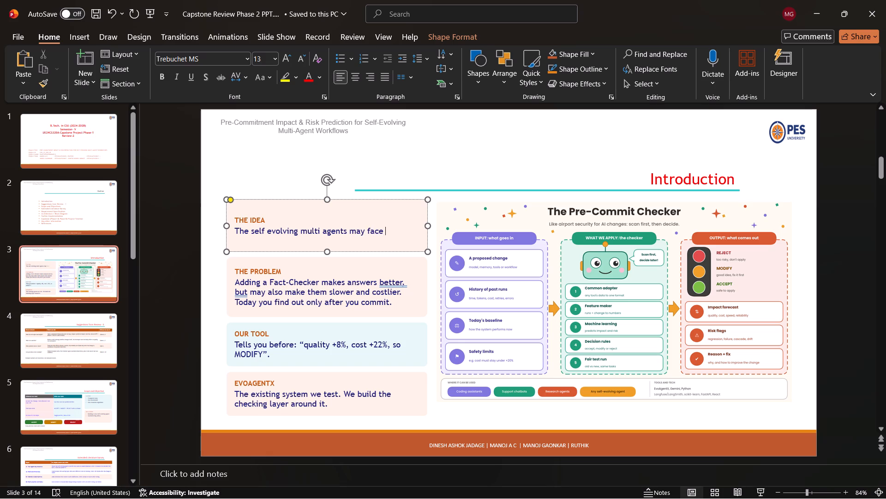
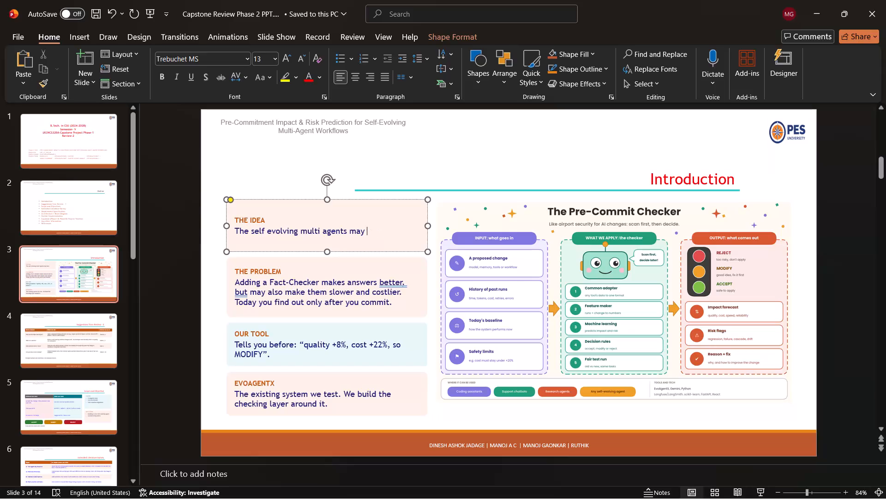
Remove "may" from the end of THE IDEA text and insert "changes that are proposed on" after "The".
key(BackSpace)
key(BackSpace)
key(BackSpace)
key(Left)
key(Left)
key(Left)
key(Left)
key(Left)
key(Left)
key(Left)
key(Left)
key(Left)
key(Left)
key(Left)
key(Left)
key(Left)
key(Left)
key(Left)
key(Left)
key(Left)
key(Left)
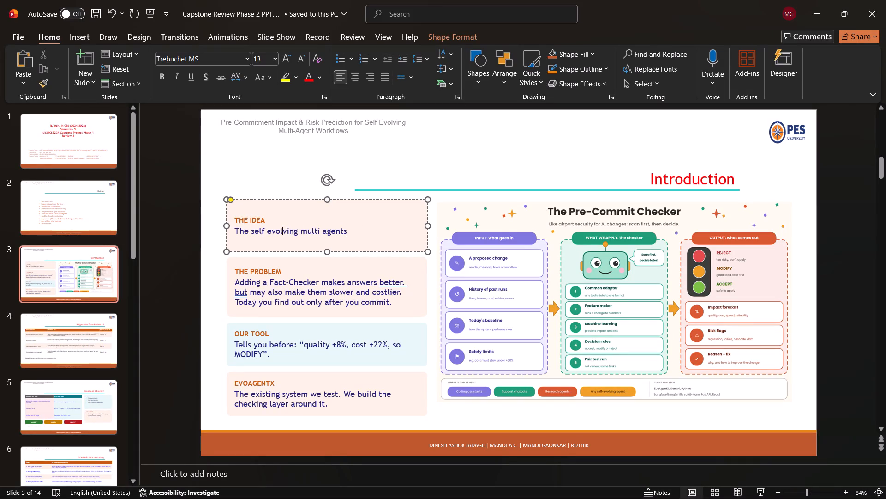
key(Left)
key(Left)
key(Left)
key(Left)
key(Left)
key(Left)
key(Left)
key(Left)
key(Left)
text(changes)
key(space)
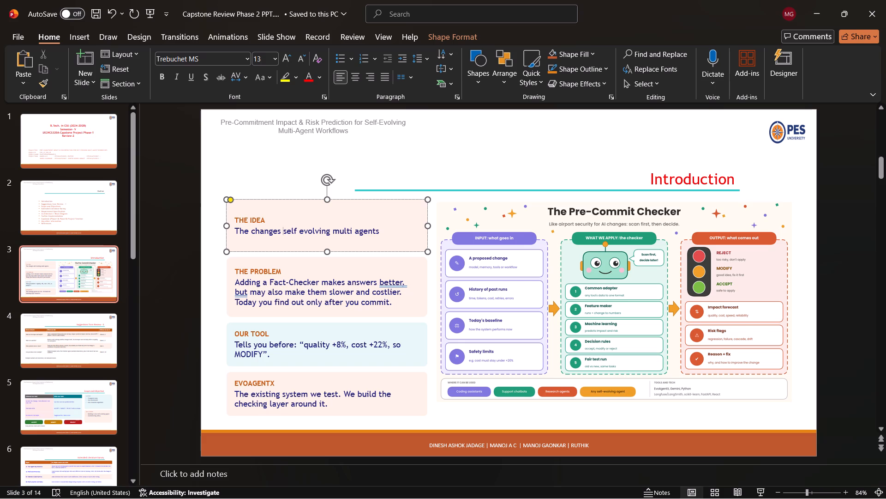
text(that are proposed)
key(space)
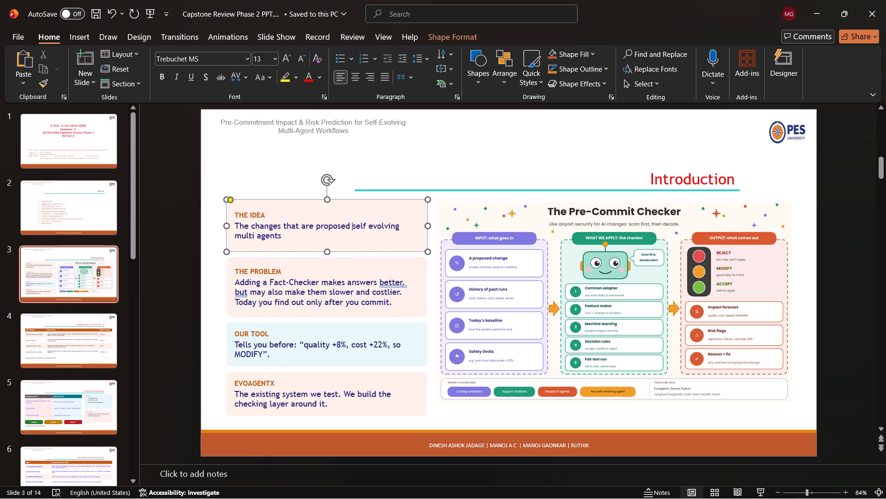
text(on)
key(space)
Continue THE IDEA sentence after "multi agents" with "may impact quality, cost, reliability and latency", with a space after each comma.
click(287, 233)
text(may impact)
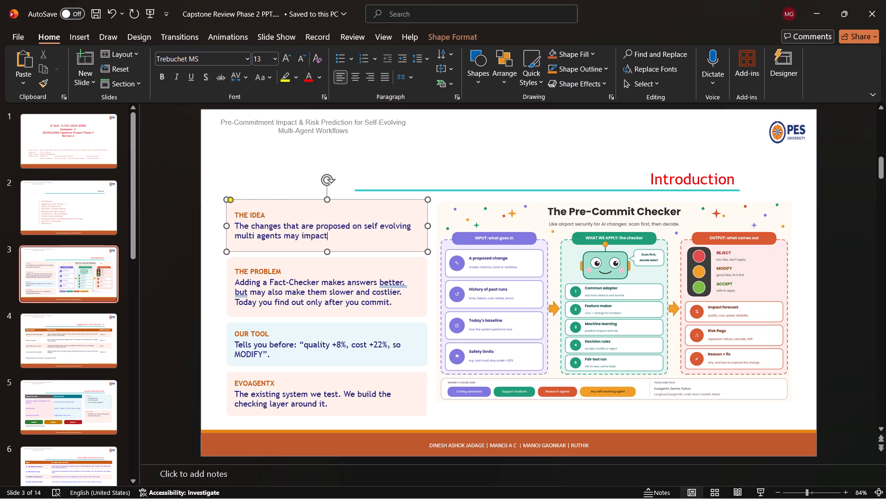
key(space)
text(quality)
text(,cost)
text(,reliability,)
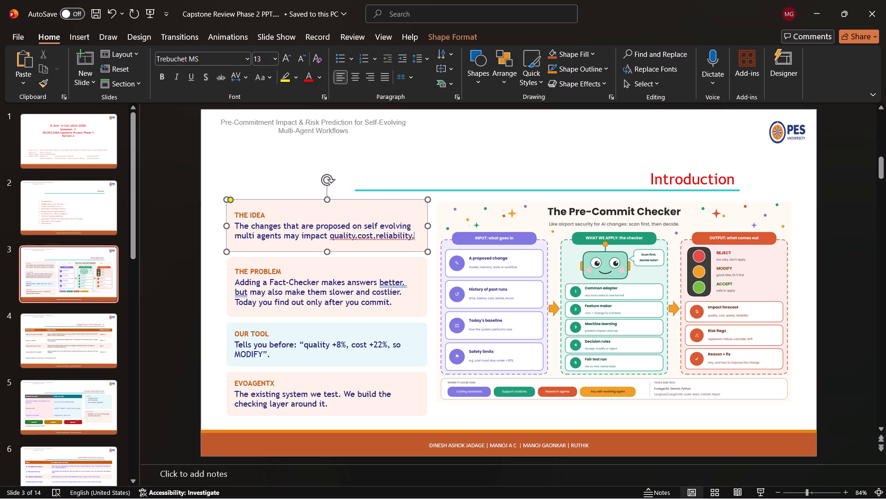
click(356, 237)
key(space)
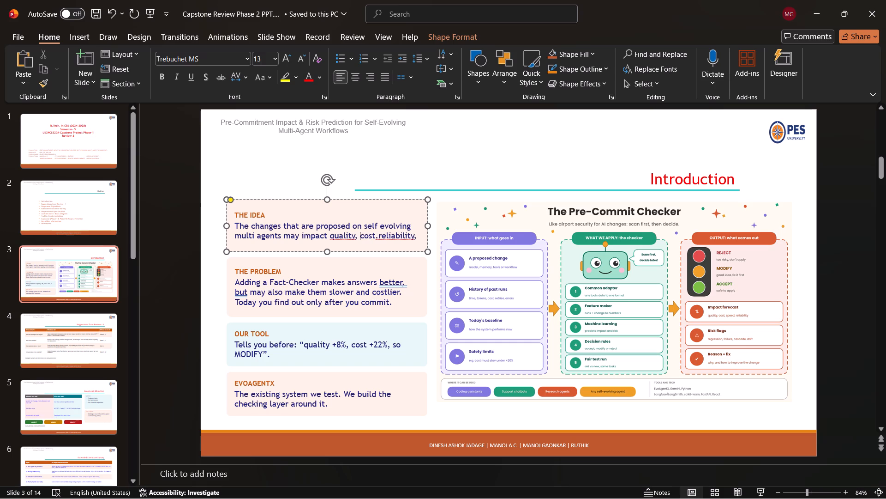
click(379, 237)
key(space)
key(space)
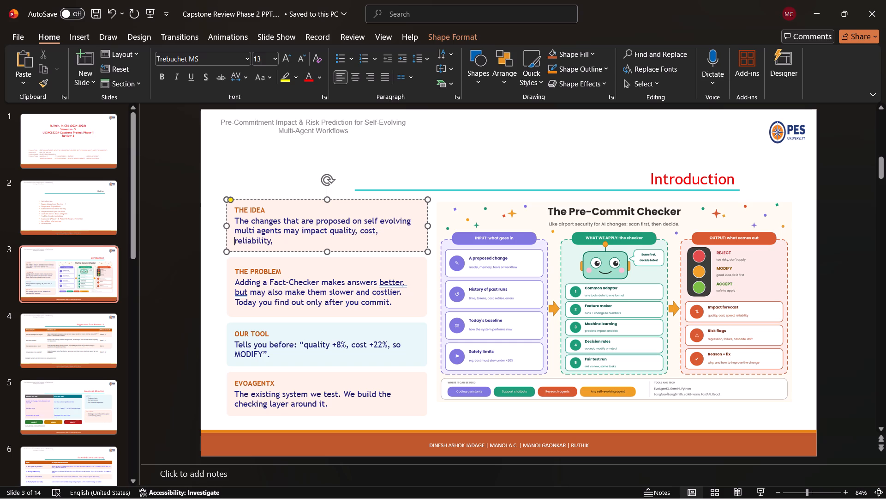
click(295, 242)
key(BackSpace)
key(space)
text(and latency)
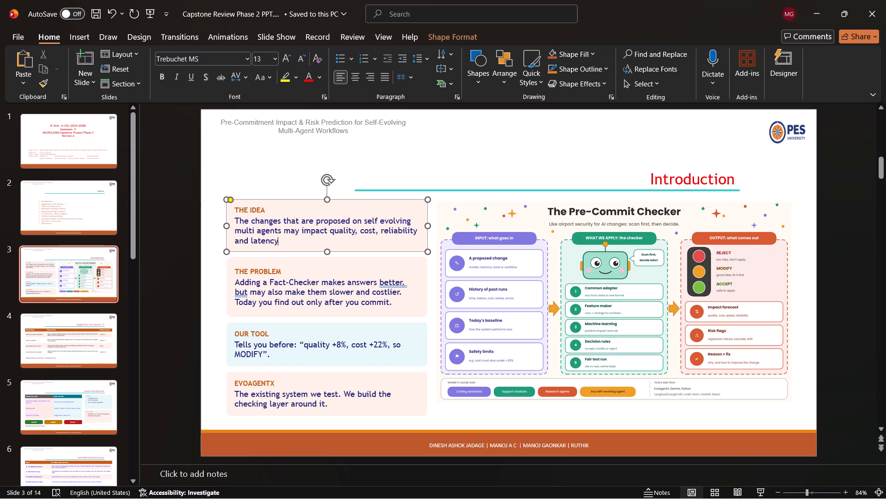
Finish THE IDEA sentence with "which arise risks such as regression, failure and safety issues.".
key(space)
text(which arise risks)
key(space)
text(such as)
key(space)
text(regression,)
key(space)
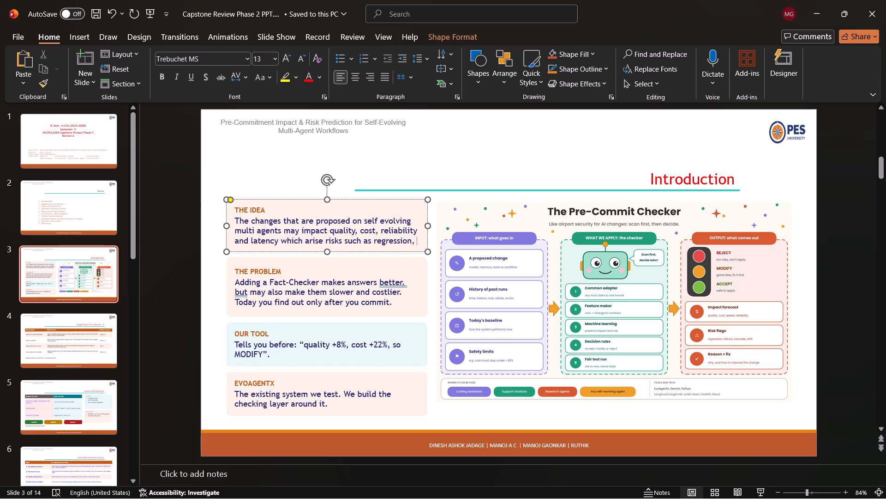
text(failure)
key(space)
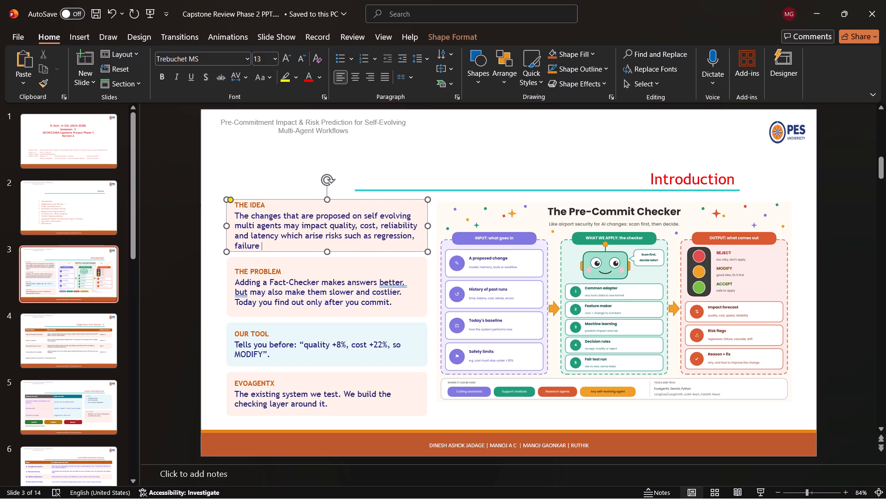
text(and)
key(space)
key(BackSpace)
key(BackSpace)
key(BackSpace)
key(BackSpace)
text(and)
key(space)
text(safety)
key(space)
text(issu)
text(es.)
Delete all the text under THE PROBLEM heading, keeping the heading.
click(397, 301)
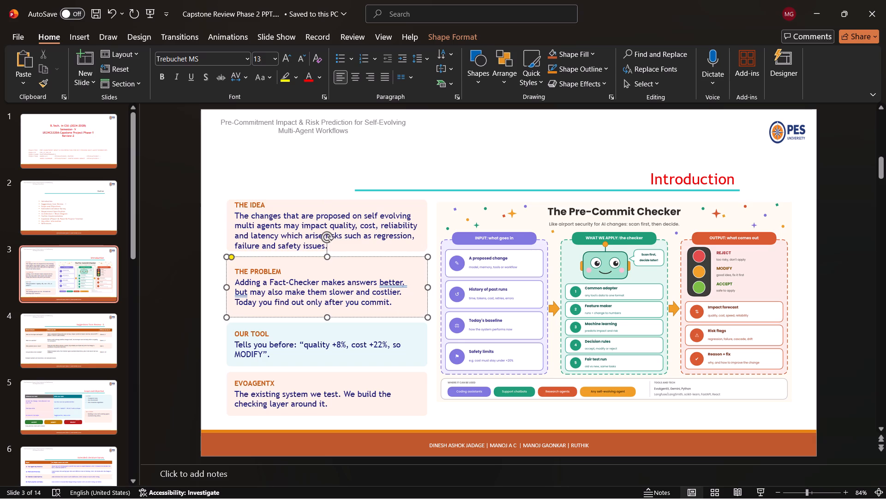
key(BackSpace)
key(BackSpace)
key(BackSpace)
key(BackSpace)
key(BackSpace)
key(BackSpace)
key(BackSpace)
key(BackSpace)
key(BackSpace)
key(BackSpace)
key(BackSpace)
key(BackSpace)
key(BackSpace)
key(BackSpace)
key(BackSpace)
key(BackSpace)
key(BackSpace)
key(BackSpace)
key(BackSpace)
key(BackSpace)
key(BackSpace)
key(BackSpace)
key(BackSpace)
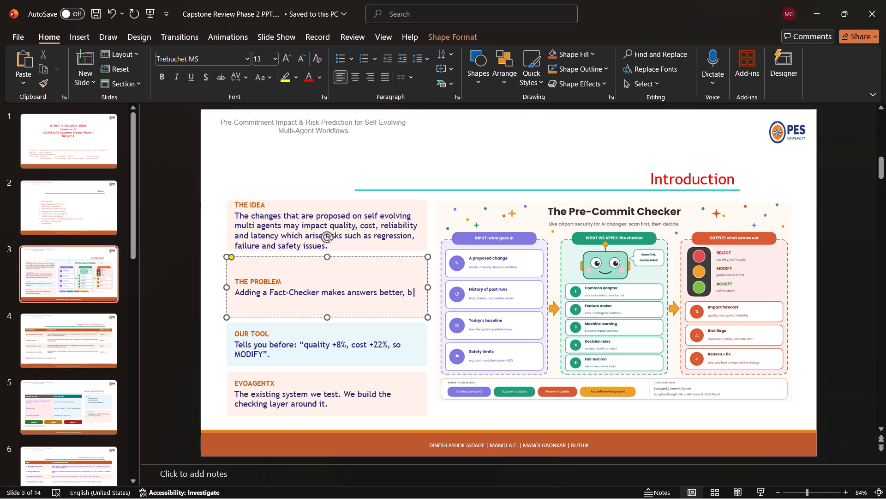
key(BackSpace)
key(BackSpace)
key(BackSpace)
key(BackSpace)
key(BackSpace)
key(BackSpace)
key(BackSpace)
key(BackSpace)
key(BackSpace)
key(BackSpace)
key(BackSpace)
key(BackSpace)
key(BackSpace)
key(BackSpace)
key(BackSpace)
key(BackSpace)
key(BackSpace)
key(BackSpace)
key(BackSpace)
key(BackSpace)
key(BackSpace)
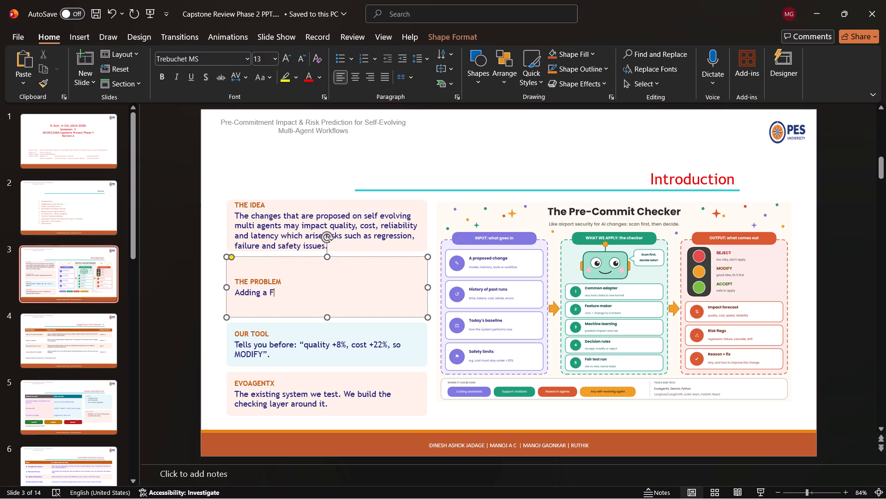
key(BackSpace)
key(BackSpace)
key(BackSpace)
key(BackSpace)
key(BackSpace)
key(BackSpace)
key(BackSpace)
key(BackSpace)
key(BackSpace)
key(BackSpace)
Delete the entire THE PROBLEM box from the Introduction slide.
click(404, 256)
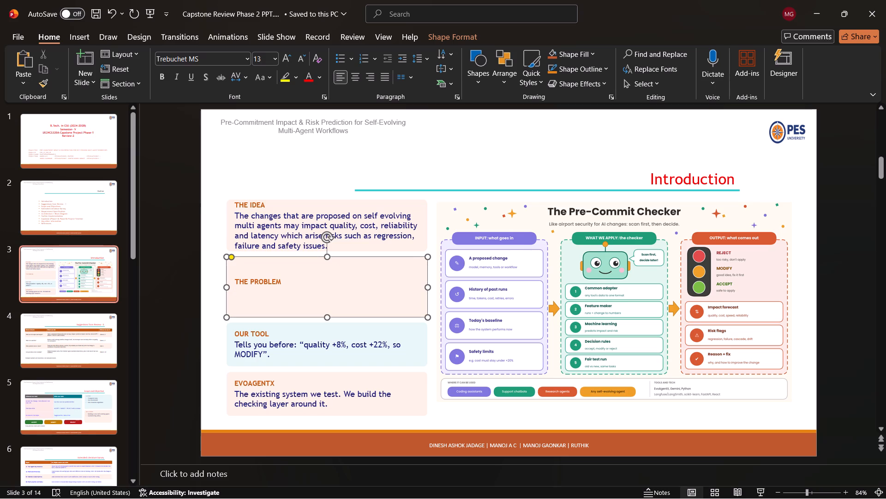
key(BackSpace)
Move the OUR TOOL box straight up into the gap below THE IDEA box.
click(299, 329)
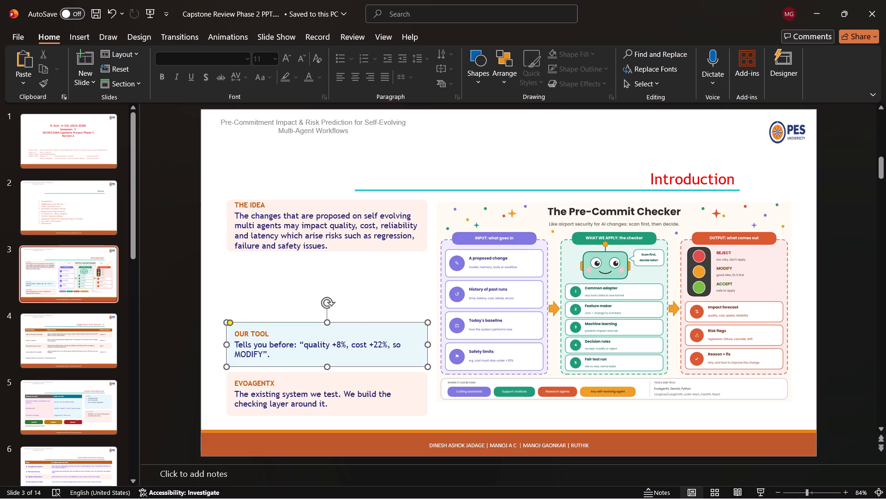
drag(299, 329, 300, 289)
Replace the OUR TOOL heading with "SOLUTION WITH OUR TOOL".
click(281, 293)
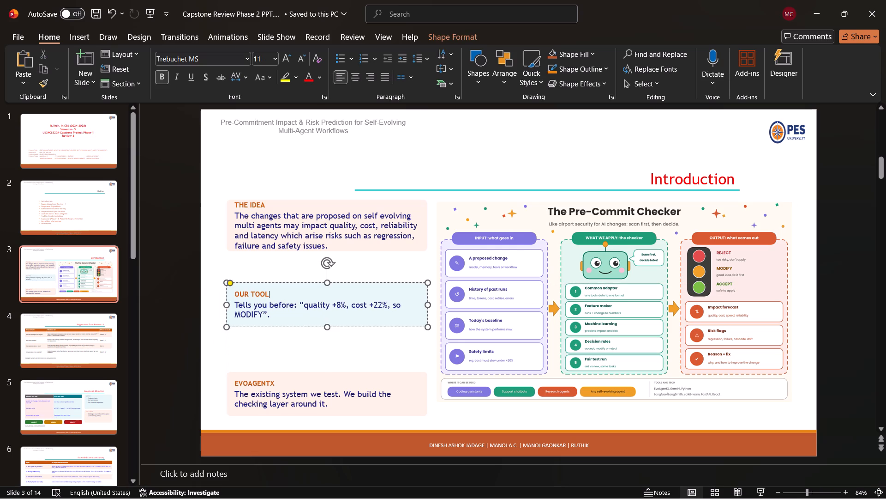
key(BackSpace)
key(BackSpace)
key(BackSpace)
key(BackSpace)
key(BackSpace)
key(BackSpace)
key(BackSpace)
key(BackSpace)
key(shift+s)
key(o)
text(ulition)
key(space)
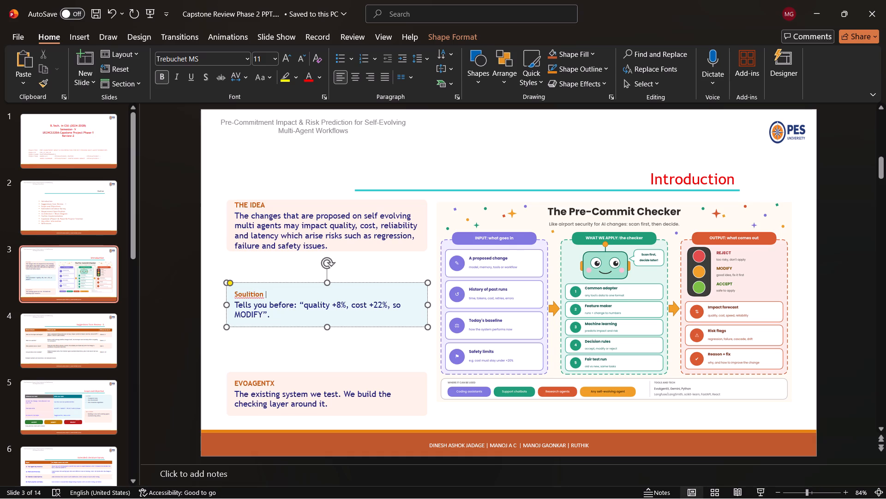
key(BackSpace)
key(BackSpace)
key(BackSpace)
key(BackSpace)
key(BackSpace)
key(BackSpace)
key(BackSpace)
key(BackSpace)
key(BackSpace)
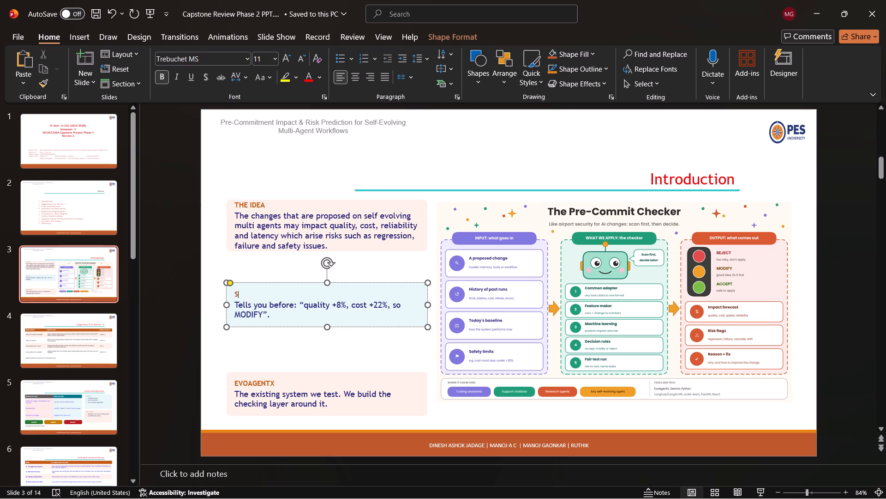
key(shift+o)
key(BackSpace)
key(BackSpace)
text(SOLUTION)
key(space)
text(WITH OUR TOOL)
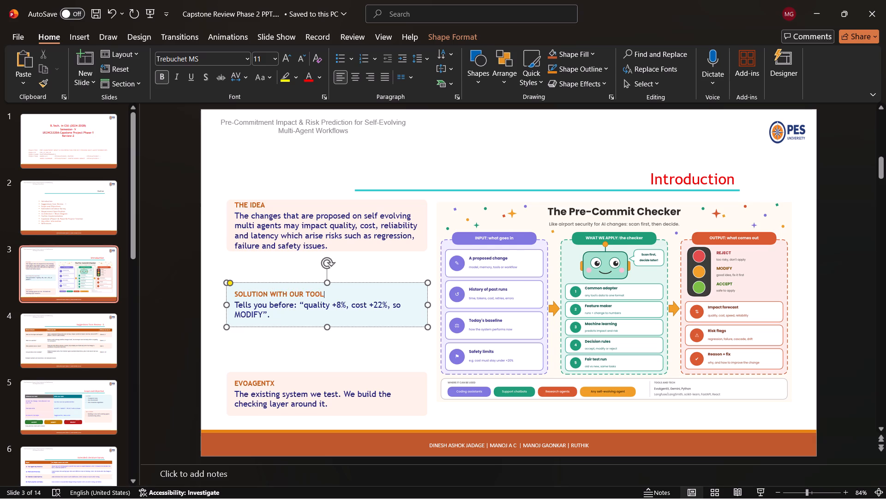
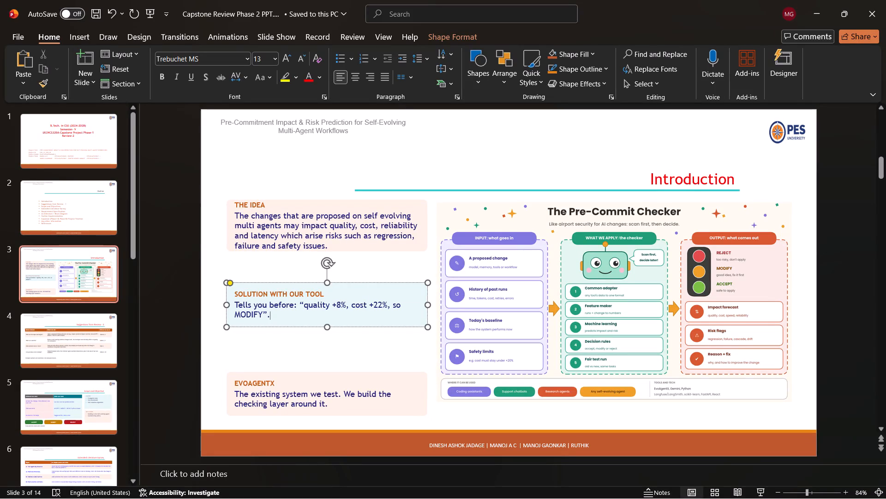
Replace "Tells you" with "It" at the start of the text under SOLUTION WITH OUR TOOL.
click(266, 302)
key(Right)
key(BackSpace)
key(BackSpace)
key(BackSpace)
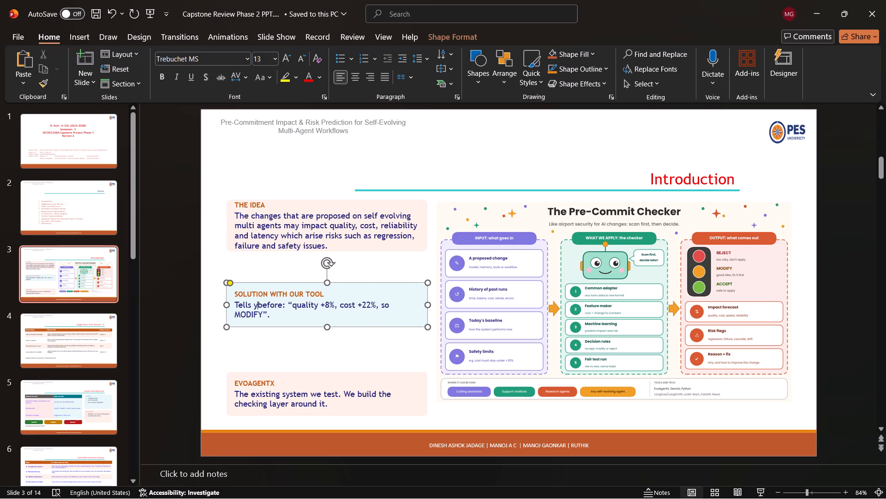
key(BackSpace)
key(BackSpace)
key(BackSpace)
key(BackSpace)
key(BackSpace)
key(BackSpace)
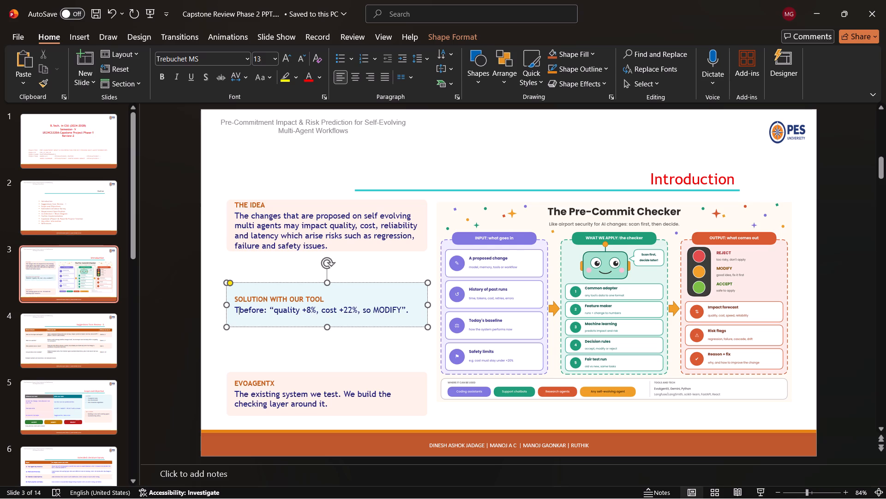
key(BackSpace)
text(IT)
key(BackSpace)
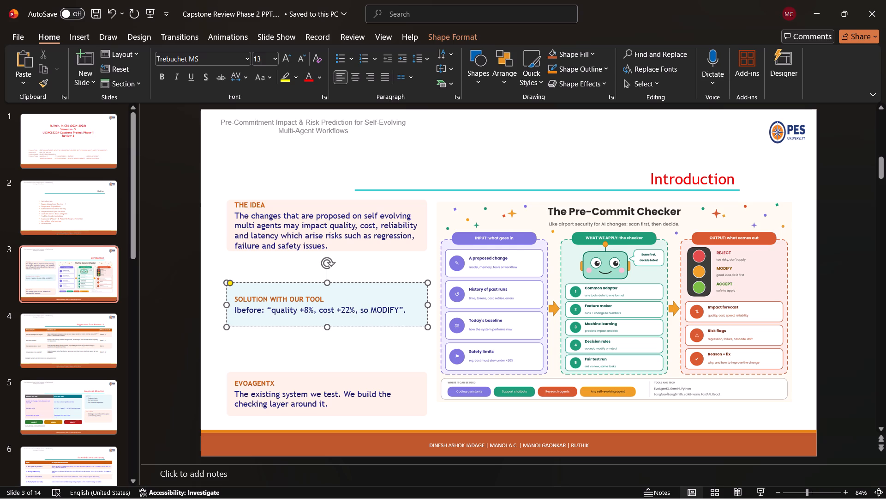
text(t)
key(space)
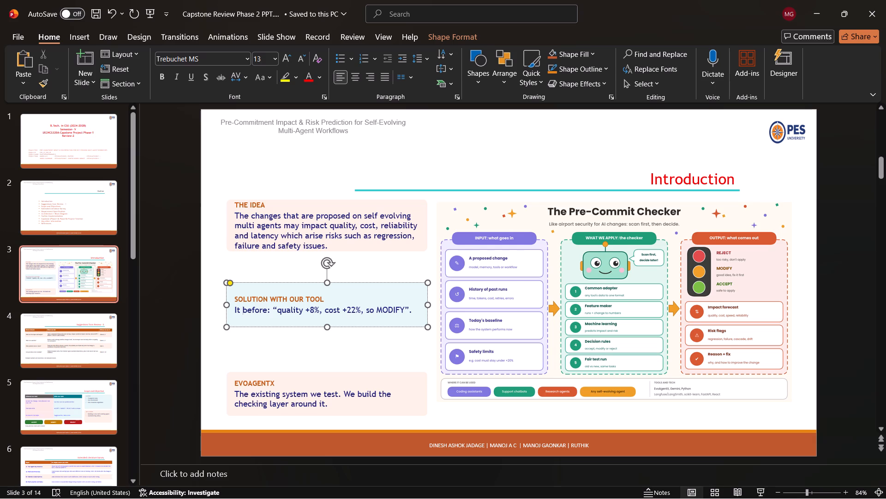
Insert "gives a idea about impact and risk" between "It" and "before" in the solution box.
text(gives)
key(space)
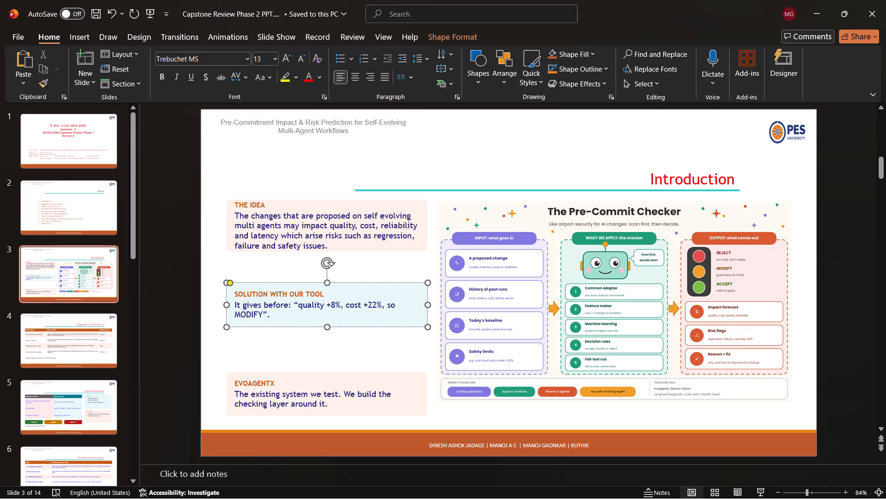
text(a)
key(space)
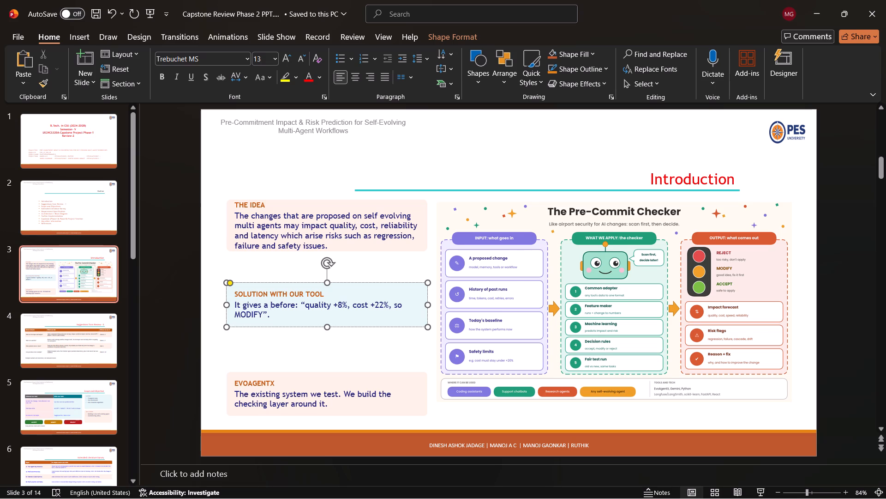
text(idea about)
key(space)
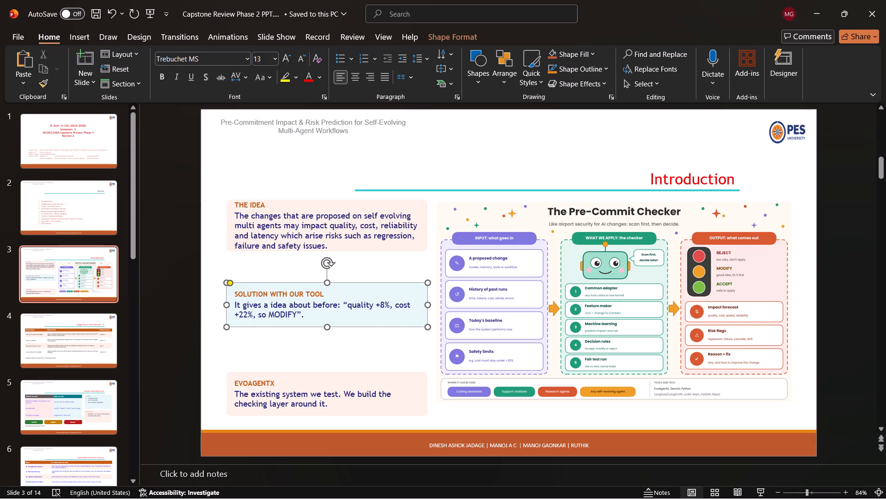
text(probl)
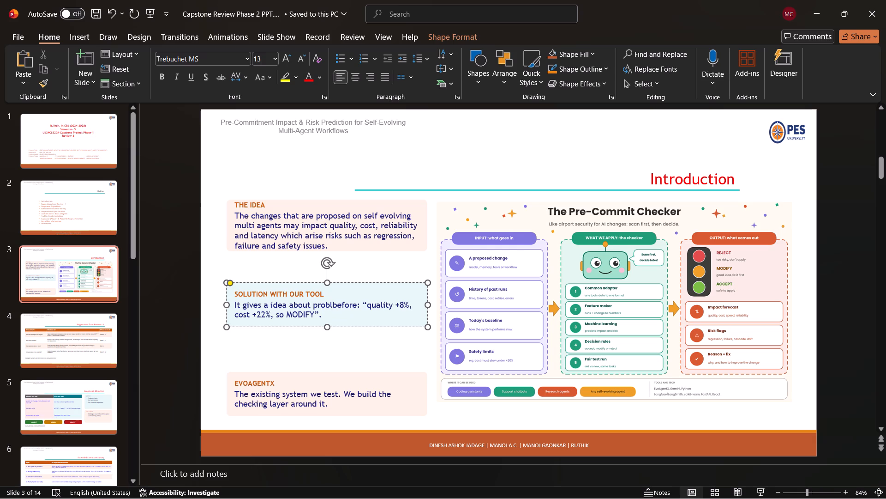
key(BackSpace)
key(BackSpace)
key(BackSpace)
key(BackSpace)
key(BackSpace)
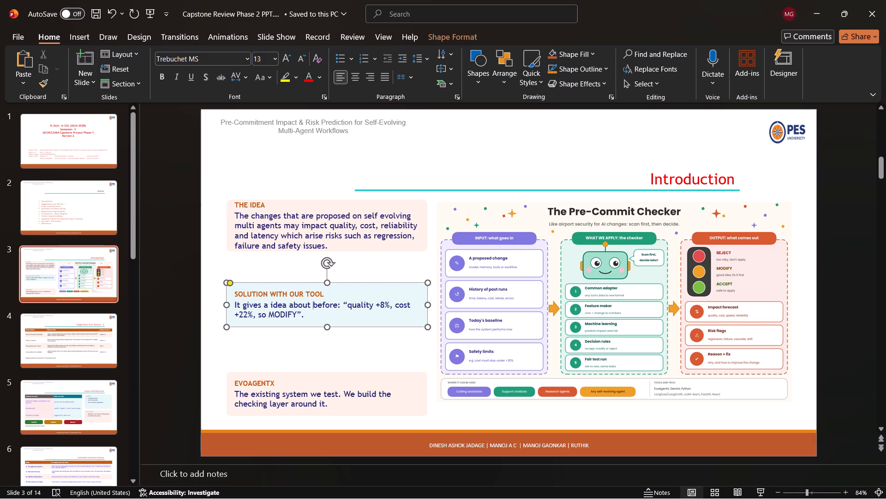
text(impact and risk)
key(space)
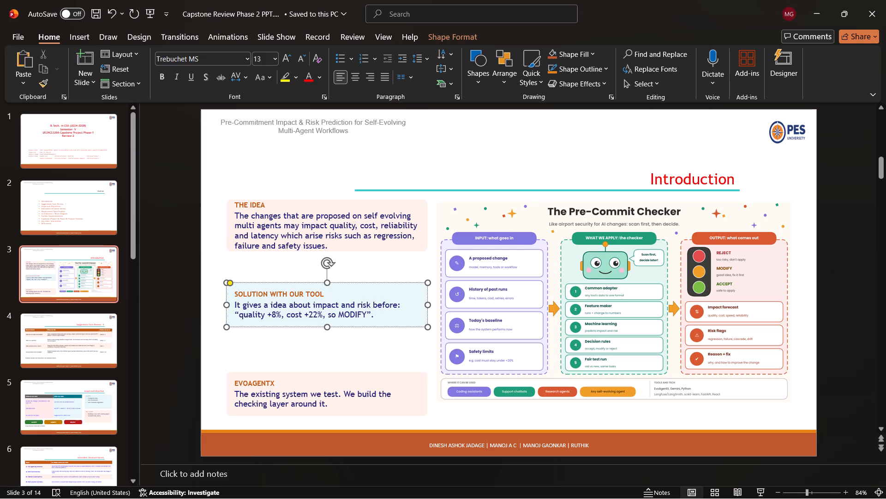
Add the word "changes" after "before", ahead of the colon, in the solution box.
click(397, 305)
key(space)
text(changes)
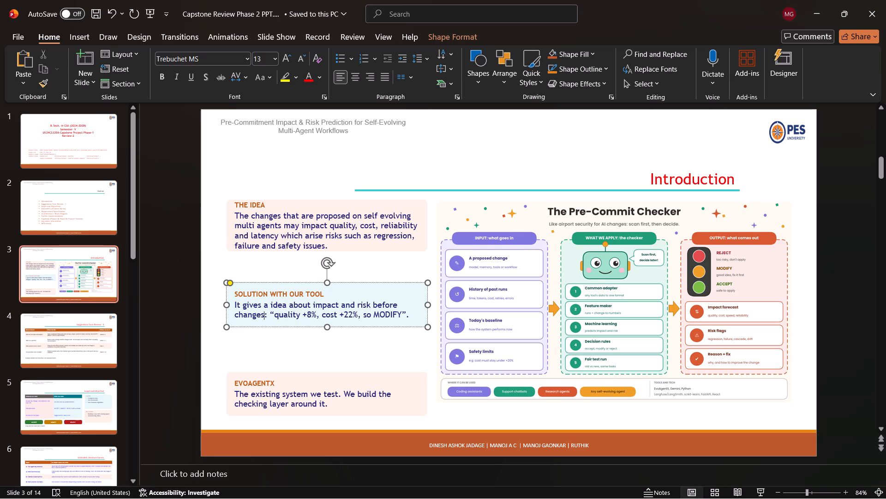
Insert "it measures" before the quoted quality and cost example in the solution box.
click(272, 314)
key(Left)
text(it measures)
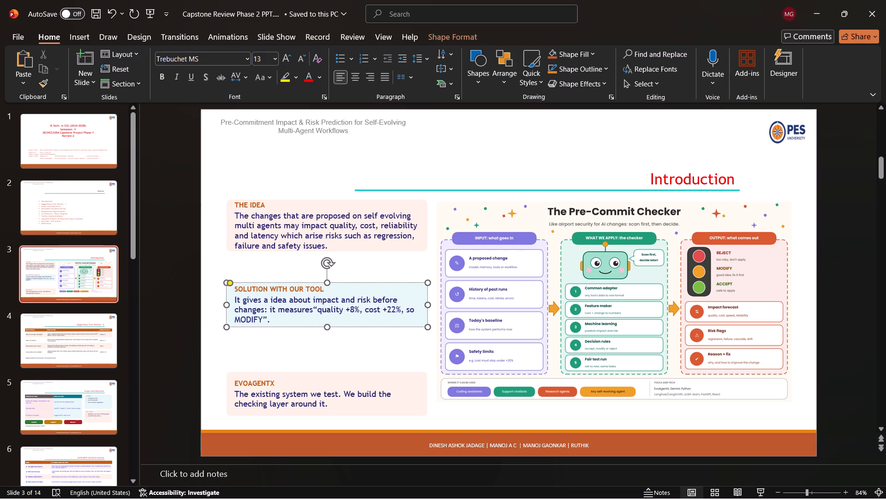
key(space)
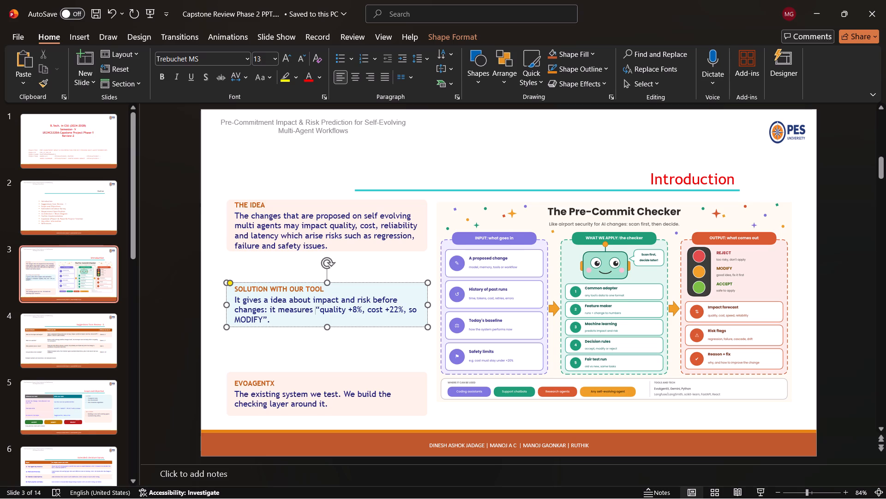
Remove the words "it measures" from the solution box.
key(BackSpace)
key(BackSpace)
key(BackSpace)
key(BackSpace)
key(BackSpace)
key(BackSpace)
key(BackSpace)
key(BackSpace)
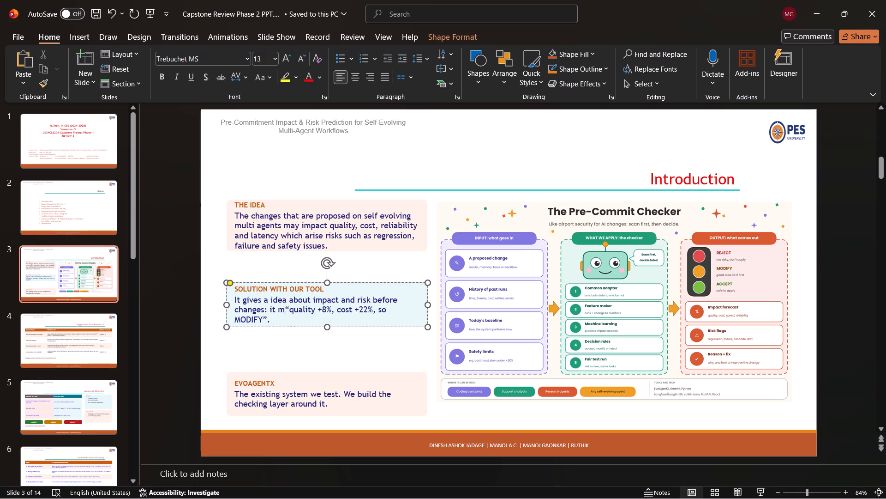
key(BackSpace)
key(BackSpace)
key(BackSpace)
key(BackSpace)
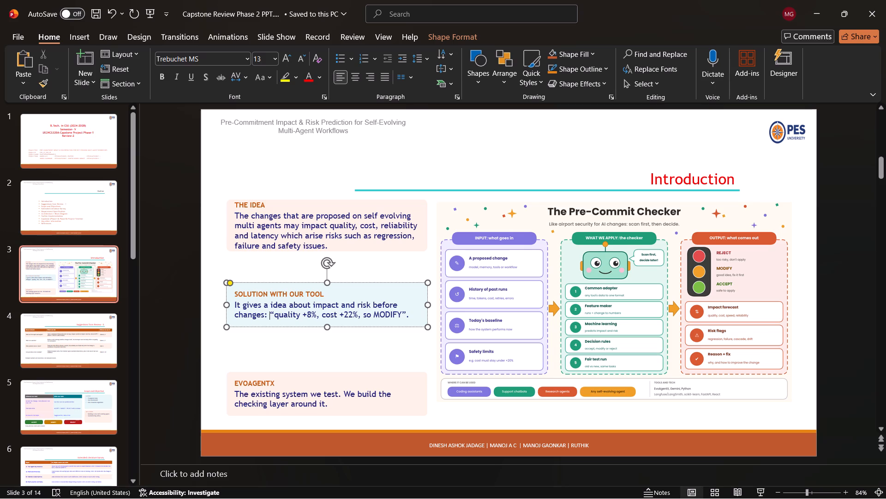
Replace "gives a idea about" with "monitors" in the solution sentence.
click(313, 304)
key(BackSpace)
key(BackSpace)
key(BackSpace)
key(BackSpace)
key(BackSpace)
key(BackSpace)
key(BackSpace)
key(BackSpace)
key(BackSpace)
key(BackSpace)
key(BackSpace)
key(BackSpace)
key(BackSpace)
key(BackSpace)
key(BackSpace)
key(BackSpace)
key(BackSpace)
key(BackSpace)
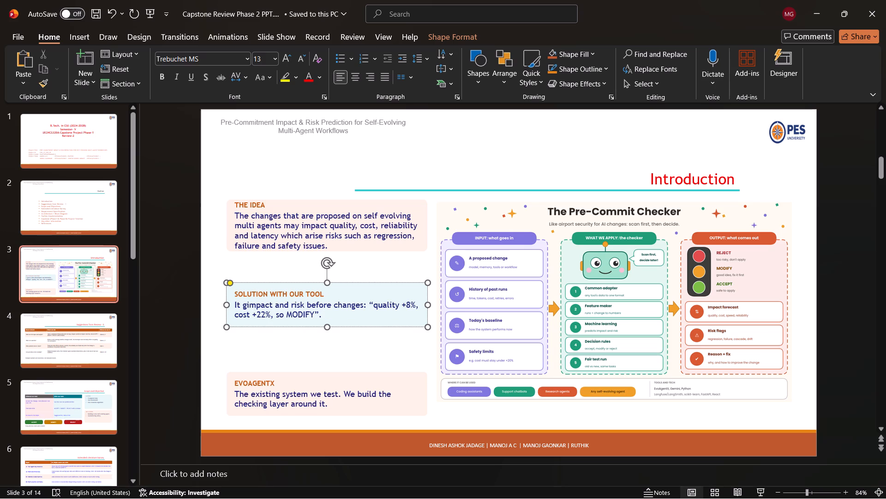
key(BackSpace)
text(monitors)
key(space)
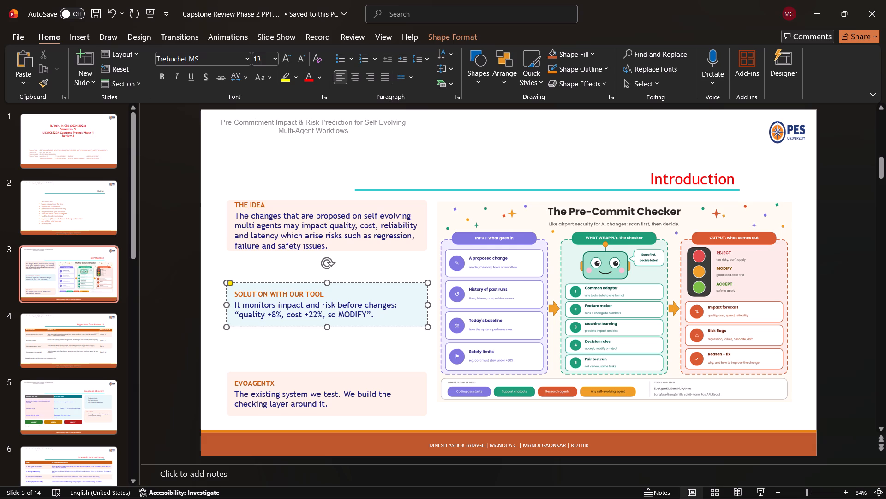
Insert "the agent" between "monitors" and "impact" in the solution sentence, with proper spacing.
text(agent)
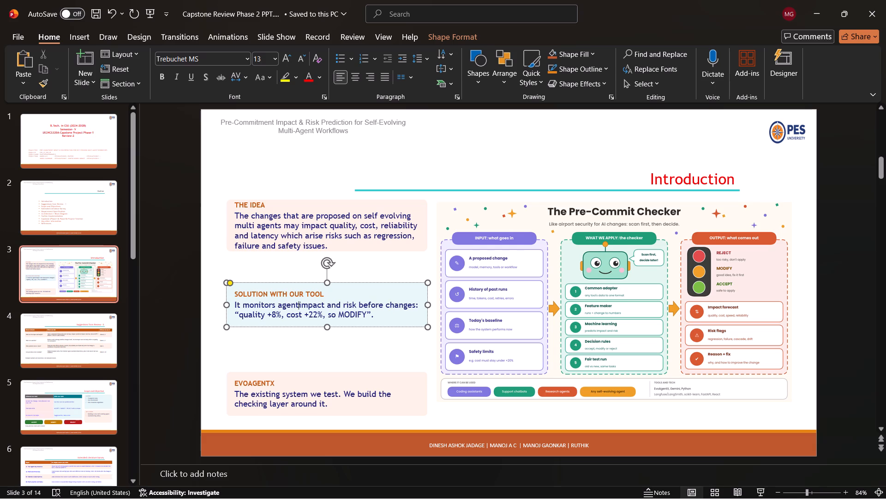
key(Left)
key(Left)
key(Left)
key(Left)
key(Left)
text(the)
key(space)
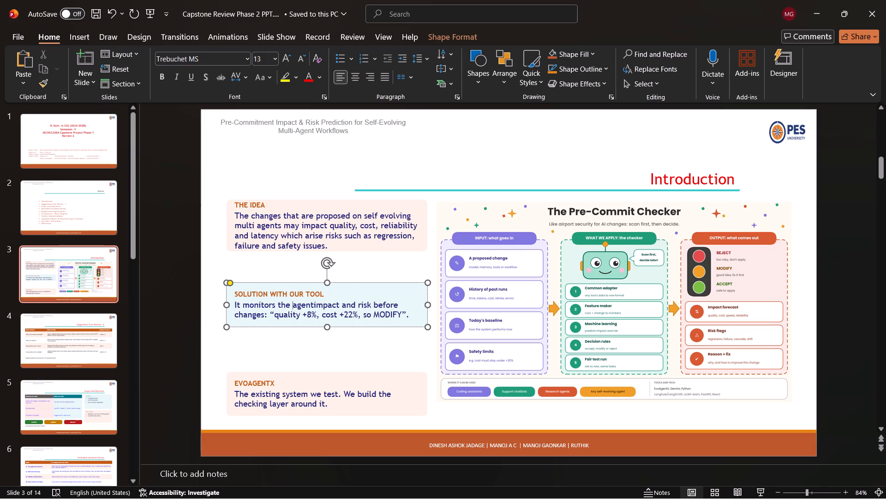
click(316, 299)
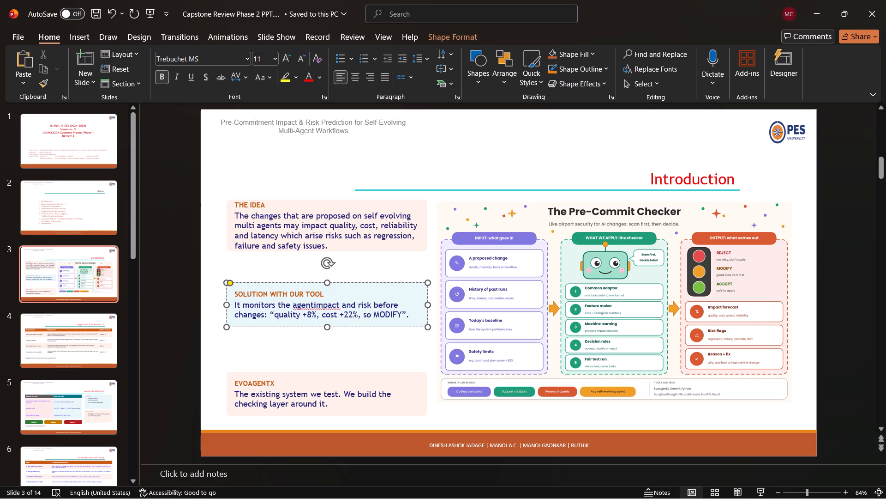
click(312, 304)
key(space)
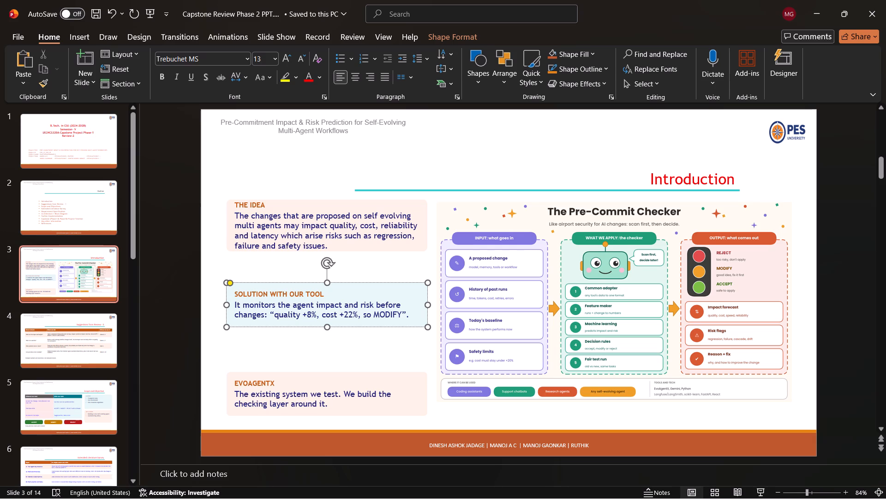
Insert "and gives idea about" between "the agent" and "impact" in the solution sentence.
text(and)
key(space)
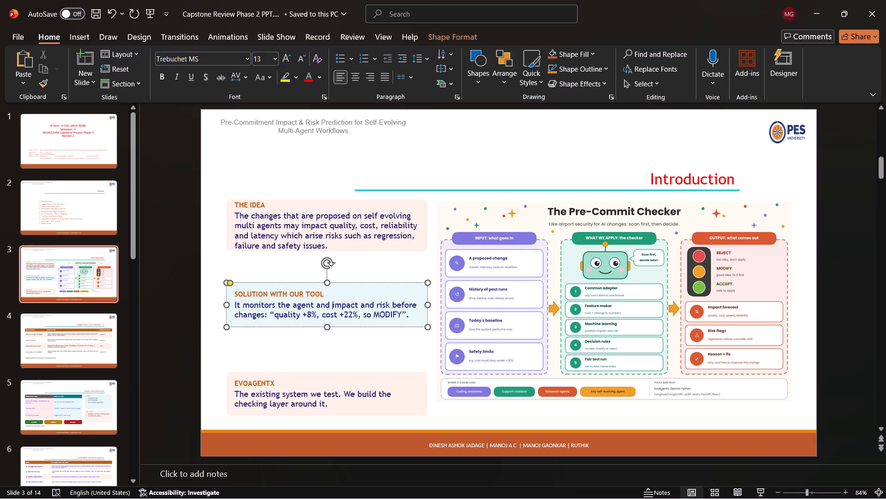
text(gives)
key(space)
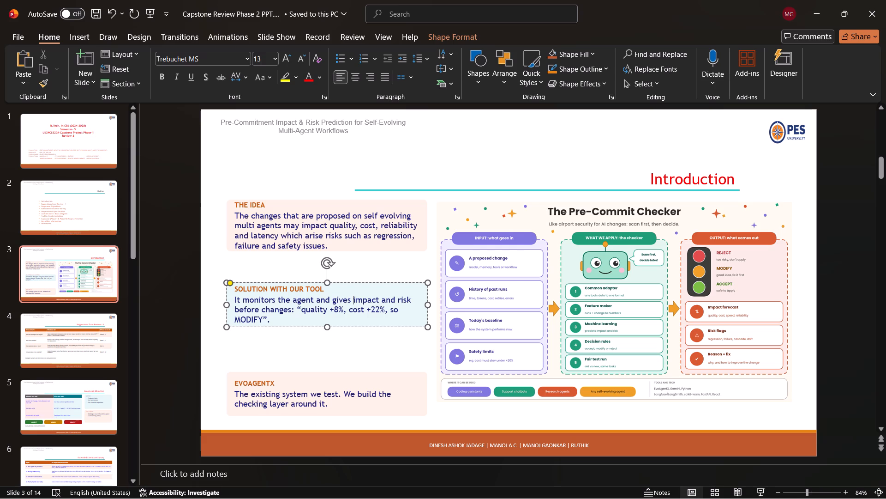
text(idea)
key(space)
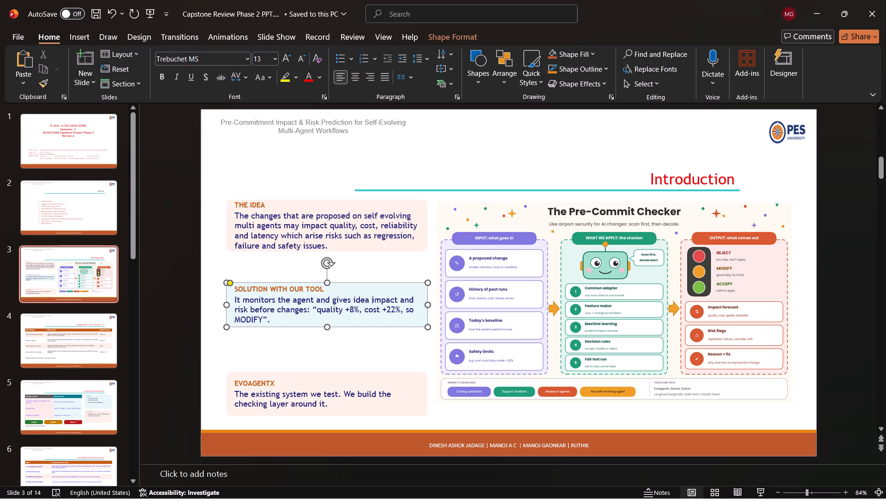
text(about)
key(space)
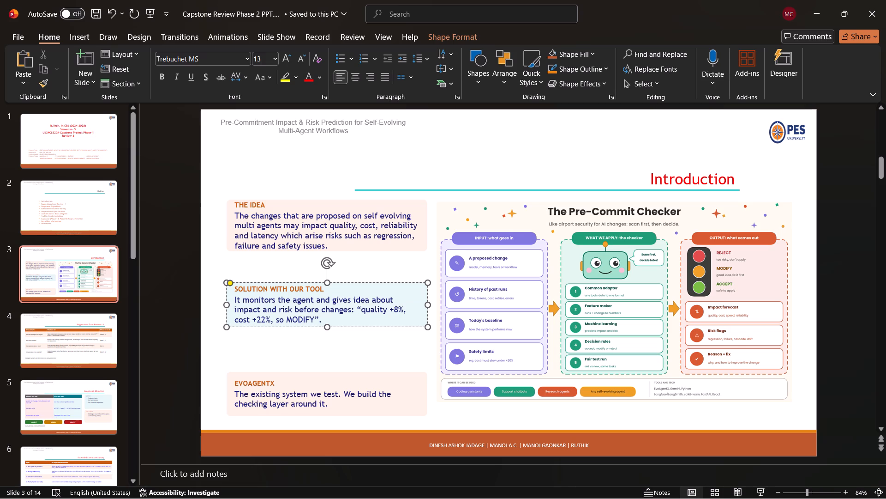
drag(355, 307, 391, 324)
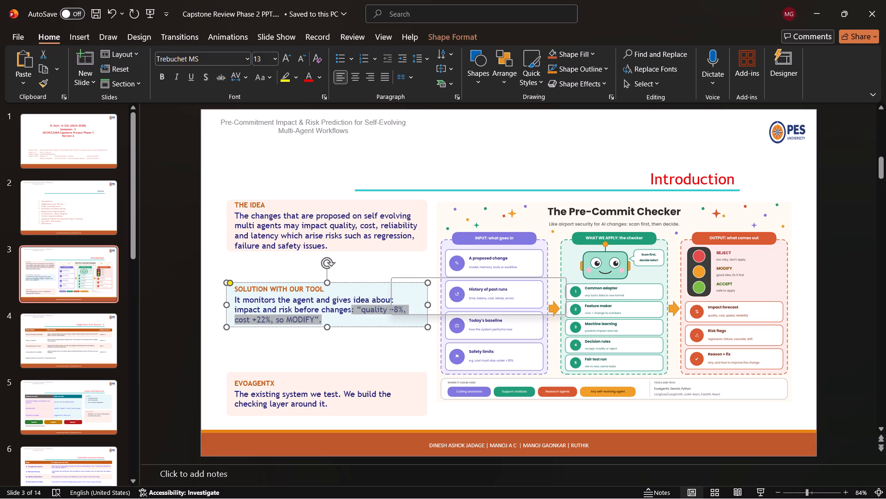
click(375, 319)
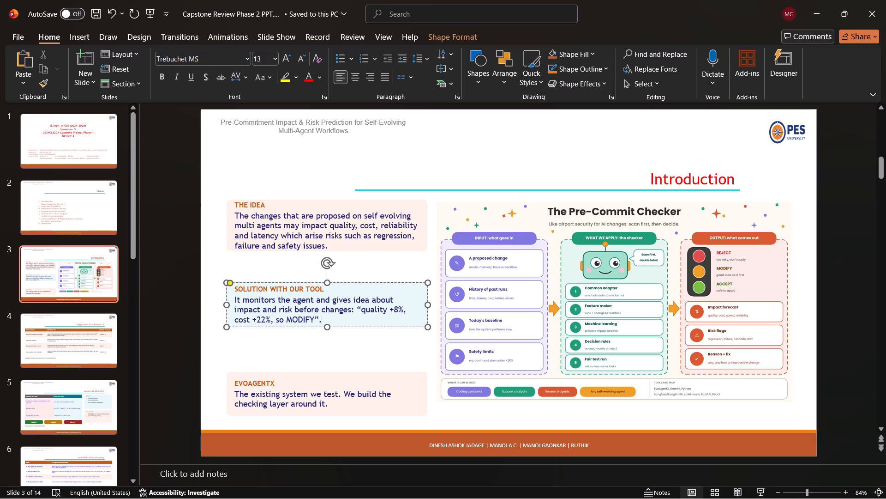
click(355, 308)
Replace "test" with "monitor" in the first sentence of the EvoAgentX box.
click(338, 394)
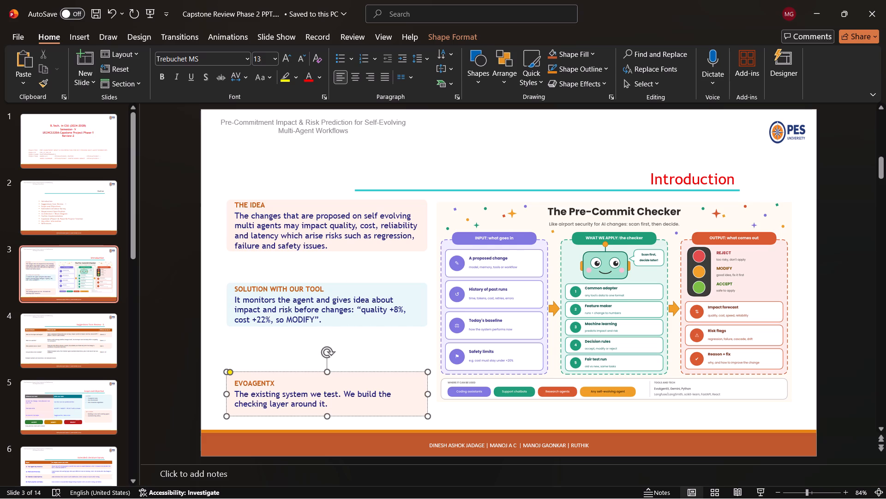
key(BackSpace)
key(BackSpace)
key(BackSpace)
key(BackSpace)
key(BackSpace)
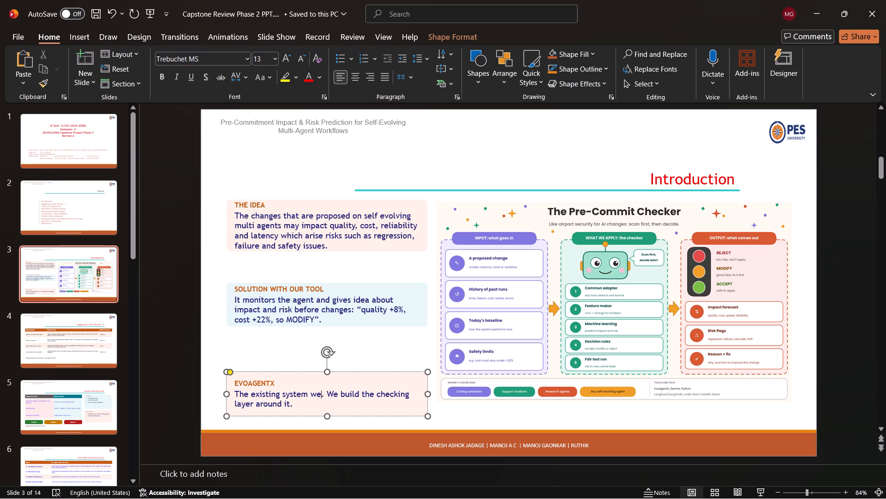
key(BackSpace)
text(e)
key(space)
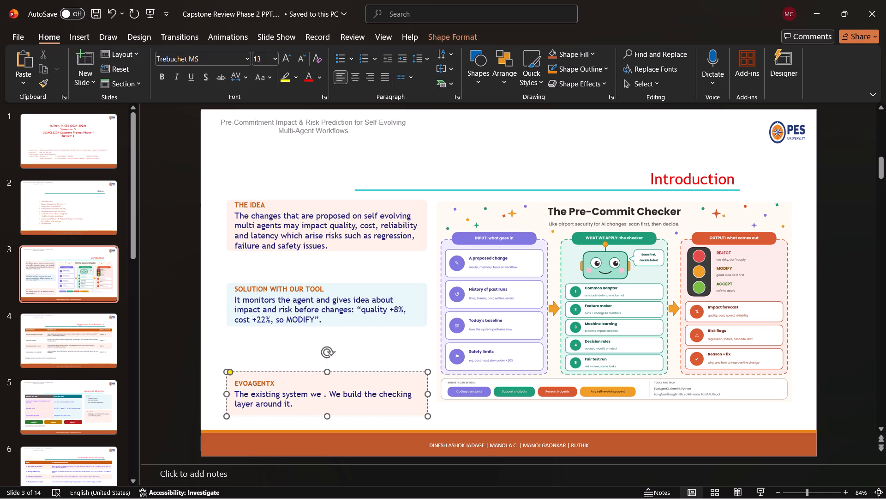
text(monitor)
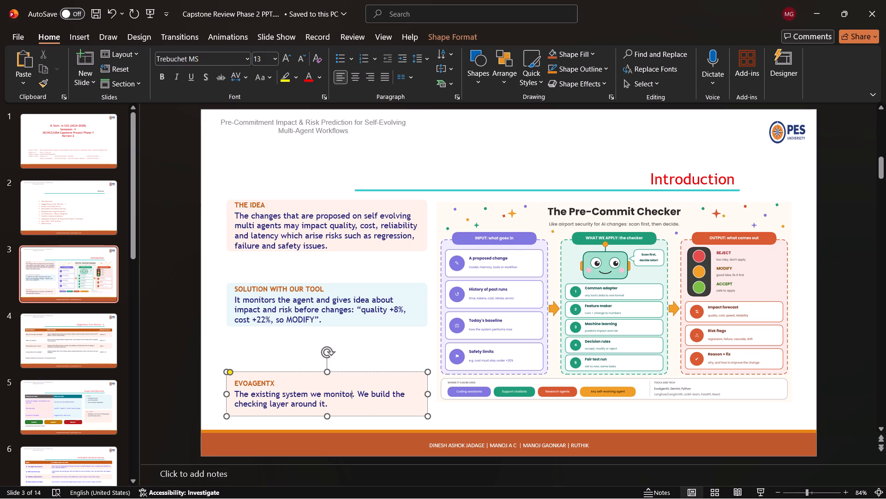
Replace the final period of the EvoAgentX text with "using Langsmith", properly spaced after "around it".
click(341, 405)
key(BackSpace)
key(space)
text(using)
key(space)
text(Langsmith)
key(shift+question)
key(BackSpace)
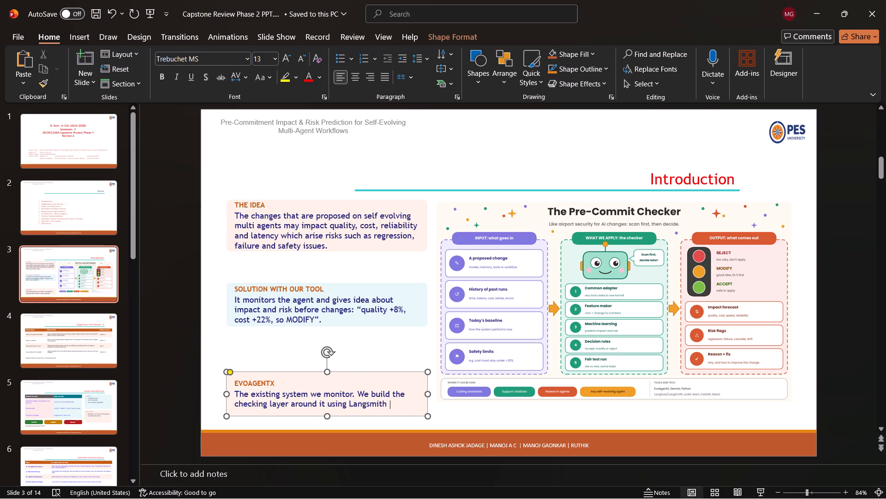
Capitalize the "s" in "Langsmith" so the EvoAgentX text reads "LangSmith".
key(Left)
key(Left)
key(Left)
key(Left)
key(Left)
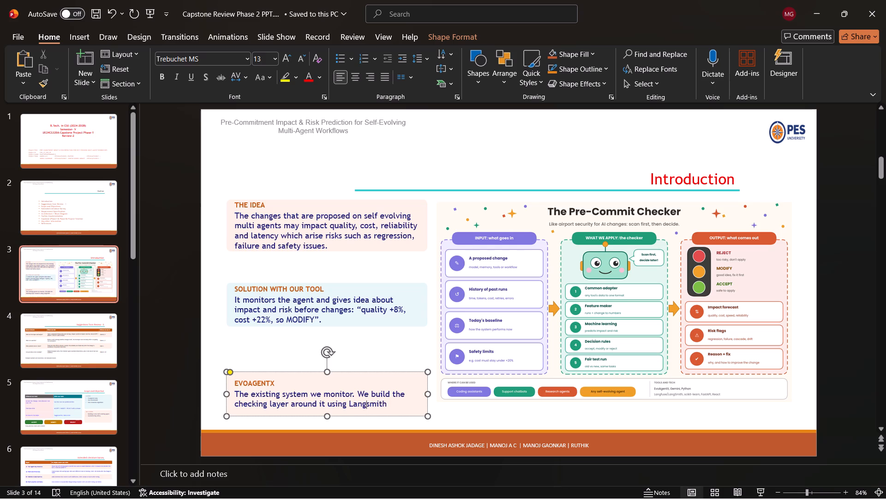
key(Right)
key(BackSpace)
key(shift+s)
Append "/Langfuse" directly after "LangSmith" at the end of the EvoAgentX text.
key(Right)
key(Right)
key(Right)
key(Right)
key(shift+question)
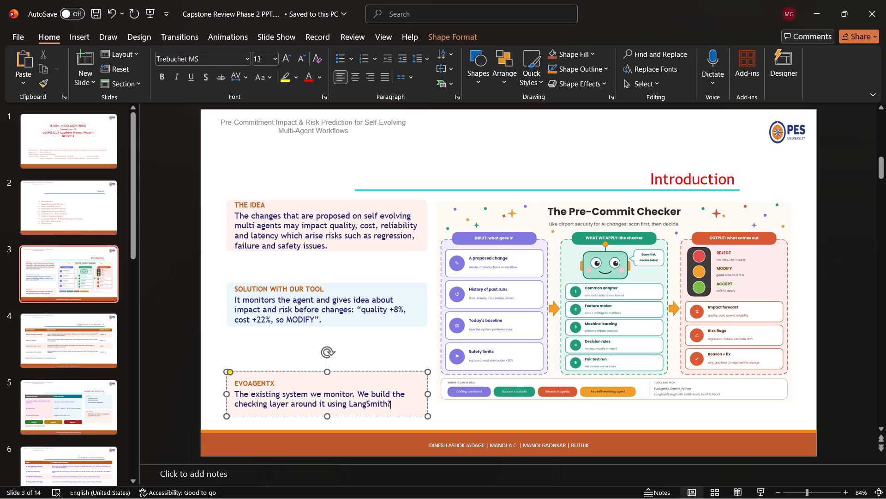
key(BackSpace)
key(slash)
text(Langfuse)
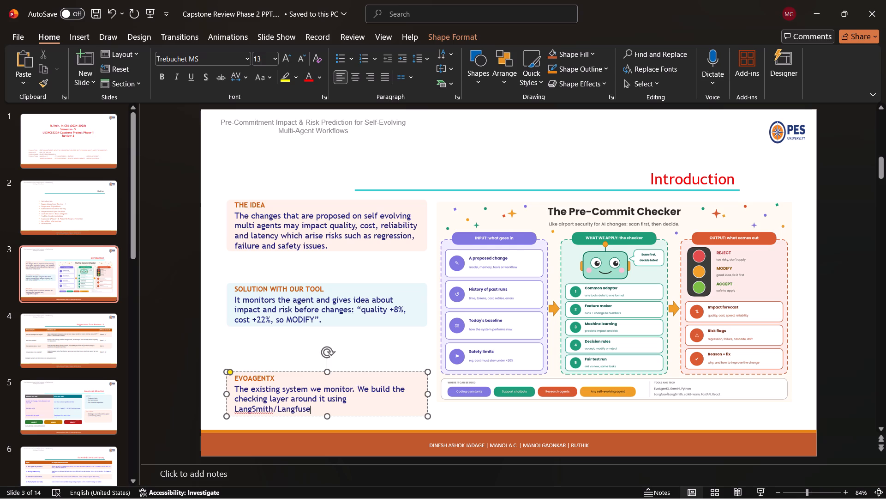
click(251, 407)
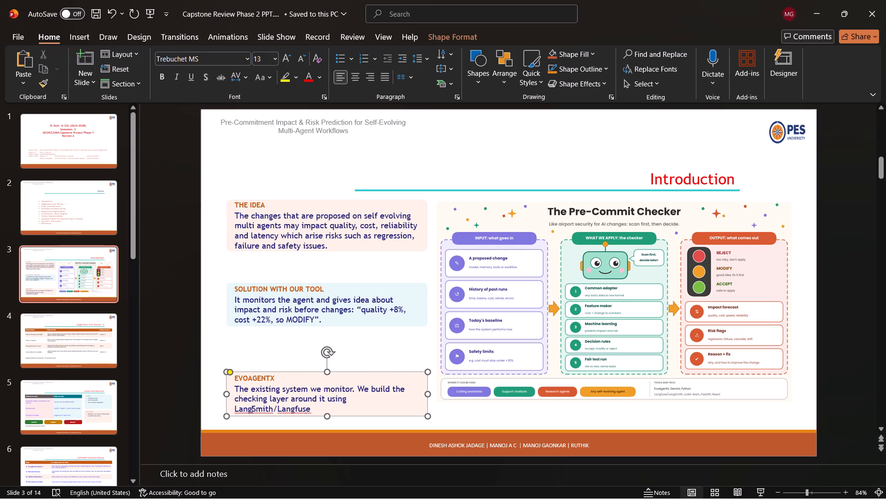
click(325, 409)
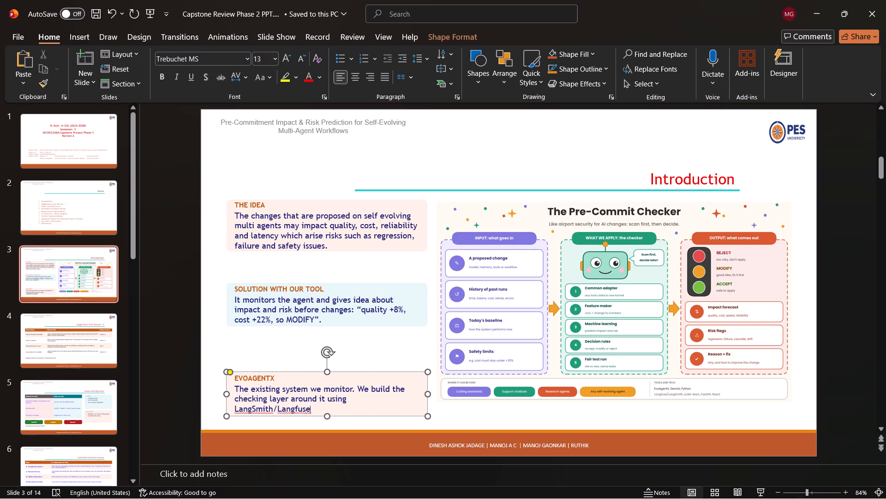
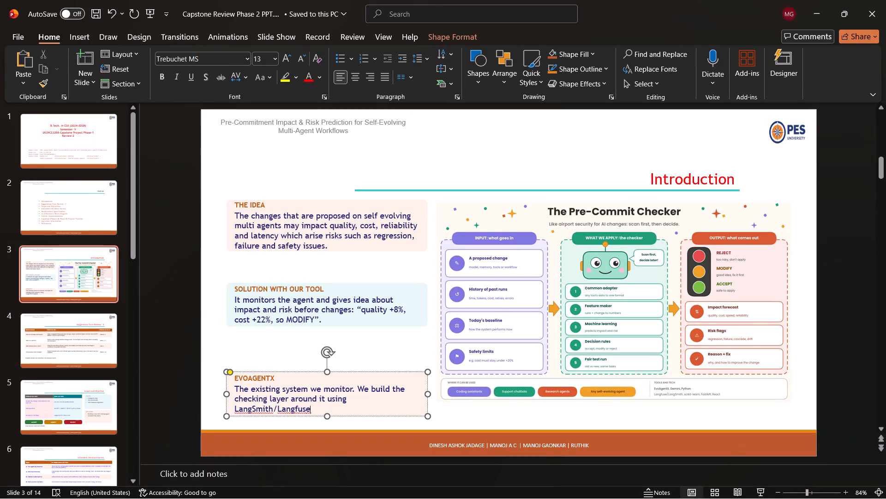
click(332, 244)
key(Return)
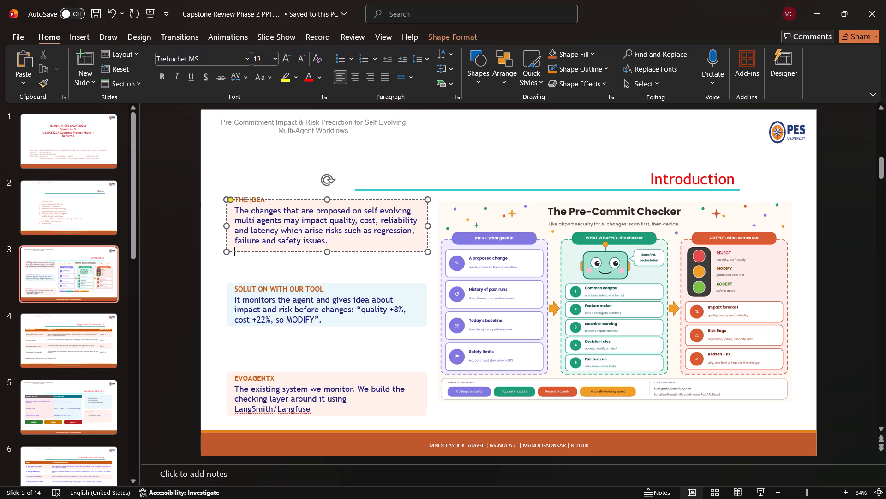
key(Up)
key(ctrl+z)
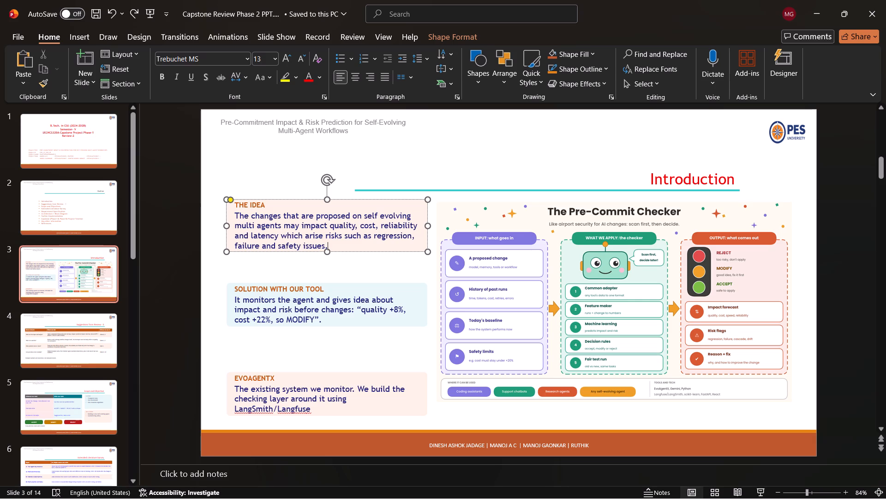
In the Solution With Our Tool box, put the quoted text on a new line starting with "It checks".
click(355, 309)
key(Return)
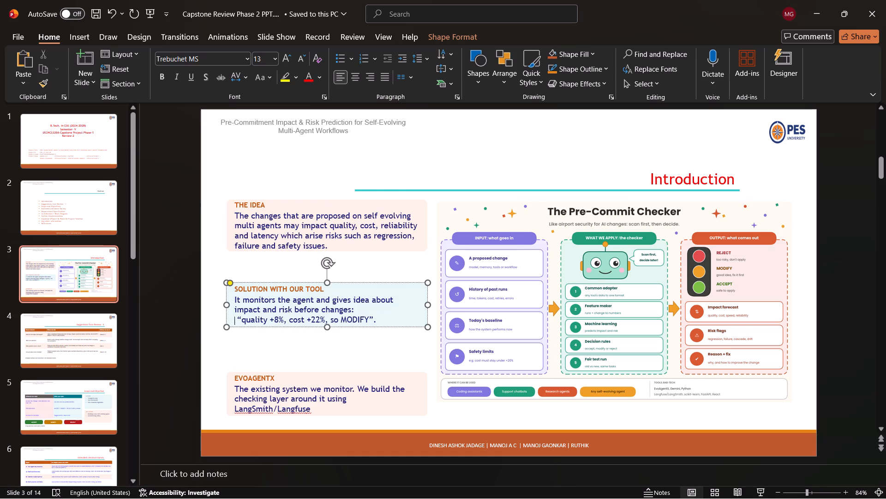
key(shift+i)
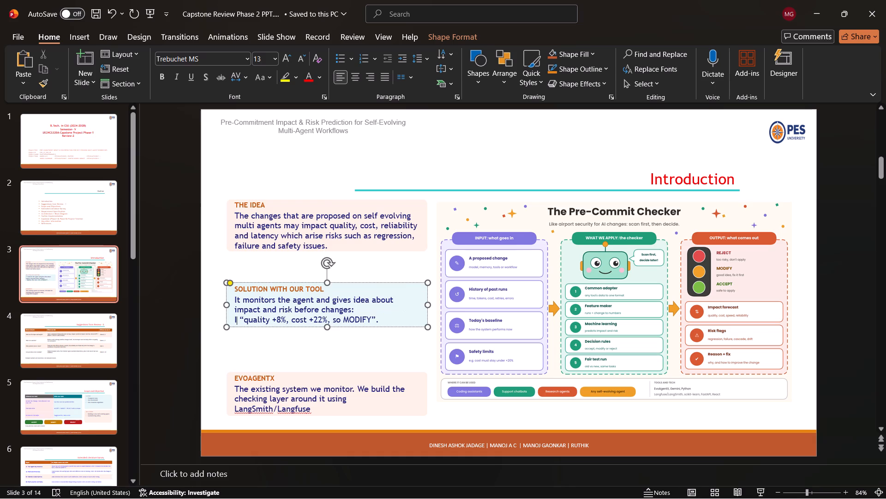
text(t)
key(space)
text(checks)
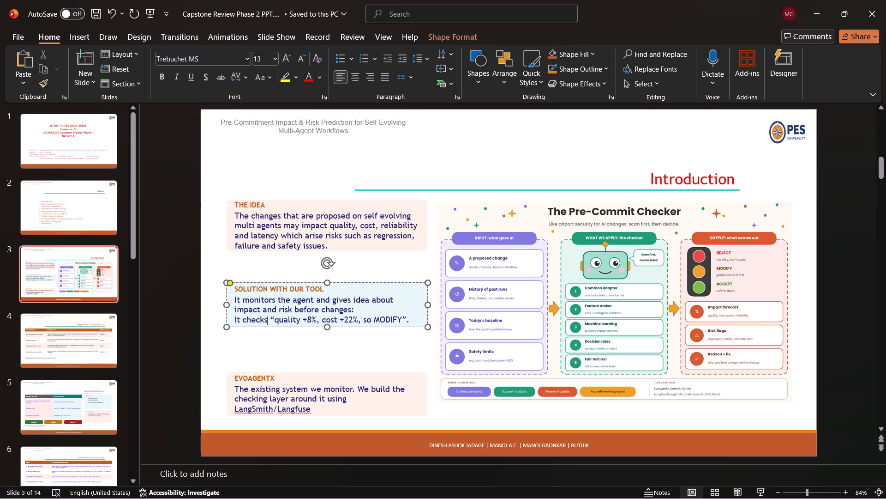
Remove "+8%" after "quality" and "+22%" after "cost" in the solution box's quoted text.
click(312, 318)
key(BackSpace)
key(Right)
key(BackSpace)
key(BackSpace)
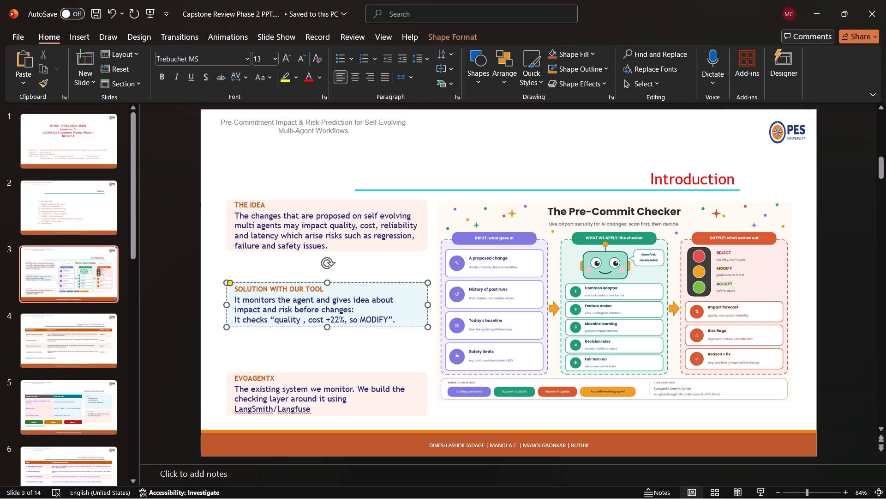
click(346, 320)
key(BackSpace)
key(BackSpace)
key(BackSpace)
key(BackSpace)
Insert "new" before "changes" and "are" after it in the solution box's first sentence, with proper spacing.
click(320, 308)
key(space)
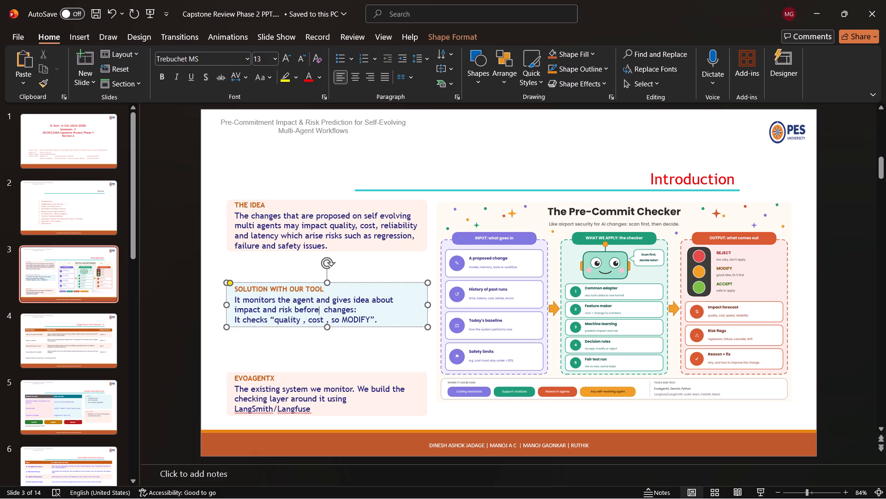
text(new)
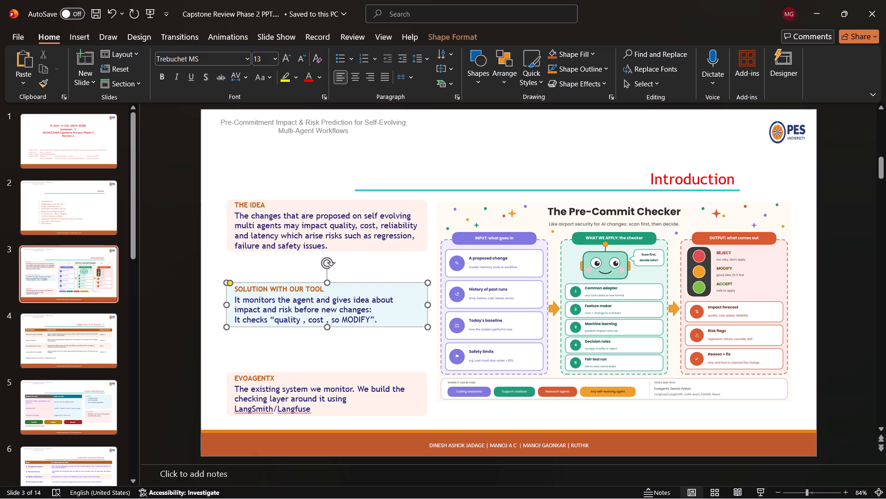
key(Right)
key(Right)
key(Right)
key(Right)
key(Right)
key(Right)
key(Right)
key(Right)
text(are)
key(space)
key(Left)
key(Left)
key(Left)
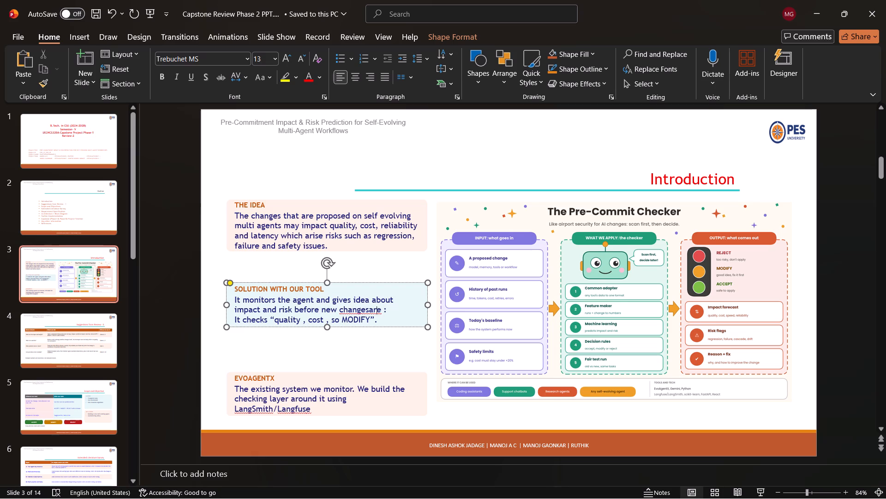
key(Left)
key(Left)
key(Right)
key(space)
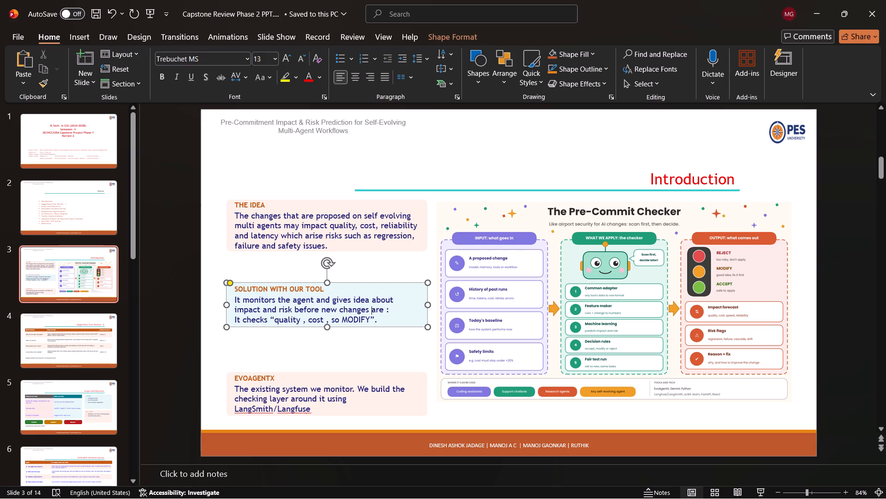
Add "commited" after "new changes are", directly before the colon in the solution box.
key(Left)
key(Left)
key(Left)
key(Left)
key(Left)
key(Left)
key(Left)
key(Left)
key(Left)
click(386, 308)
text(comm)
text(it)
key(e)
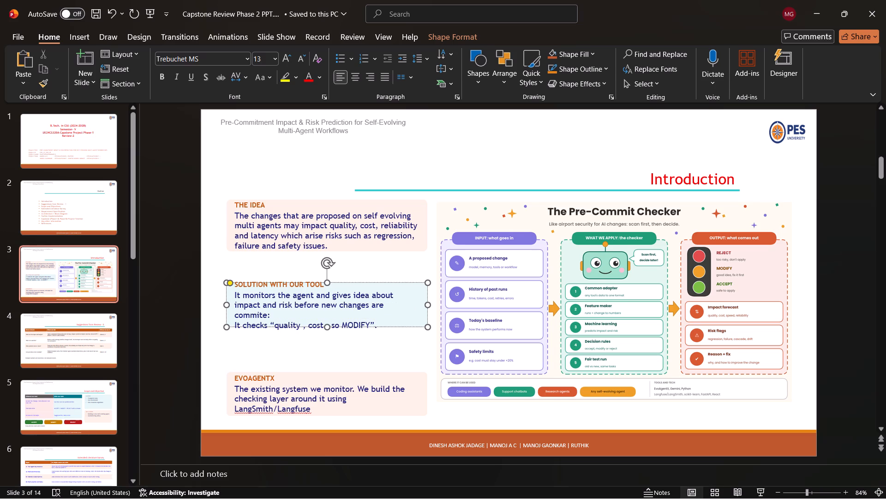
key(d)
Replace "so MODIFY" with "latency, reliability" inside the quotation marks of the solution box's last line.
click(371, 323)
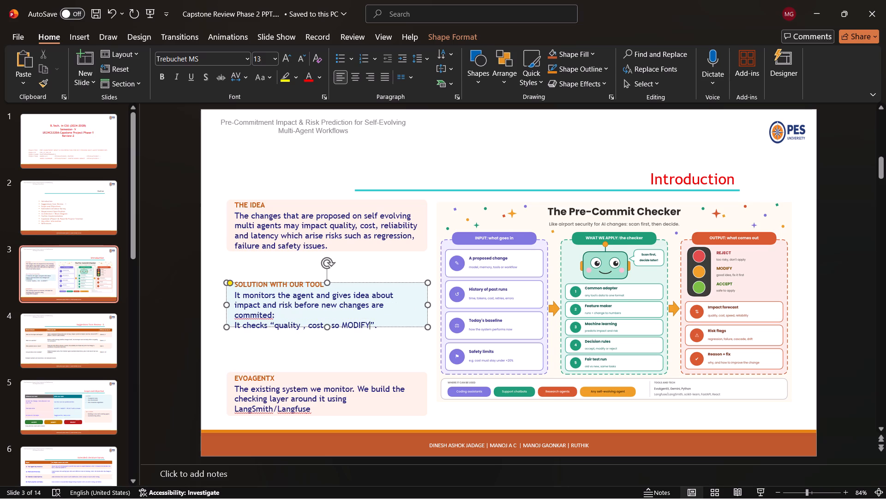
key(BackSpace)
key(BackSpace)
key(BackSpace)
key(BackSpace)
key(BackSpace)
key(BackSpace)
key(BackSpace)
key(BackSpace)
key(BackSpace)
text(latency)
text(, reliab)
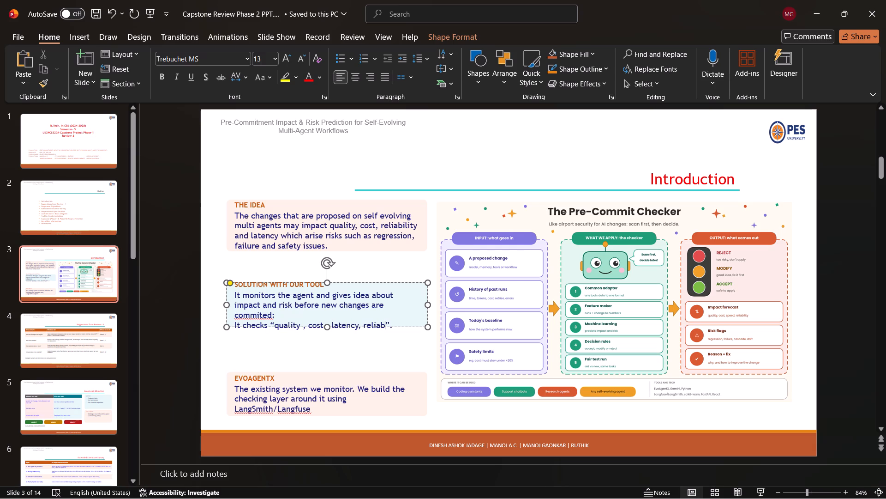
text(ility)
drag(428, 324, 428, 329)
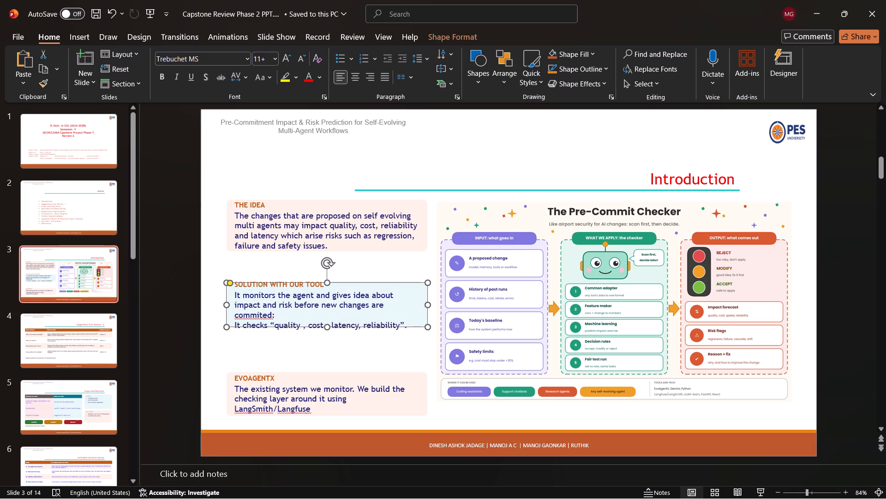
Correct the misspelled "commited" in the solution box to the suggested spelling "committed".
click(246, 320)
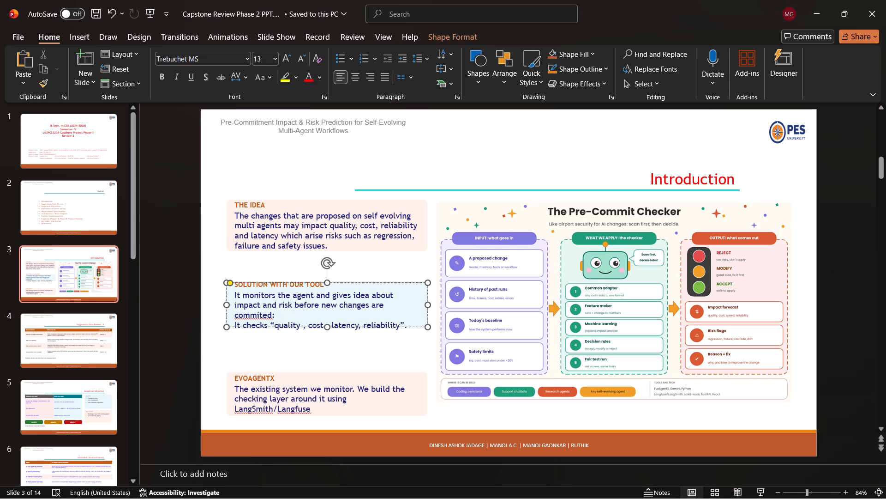
click(245, 317)
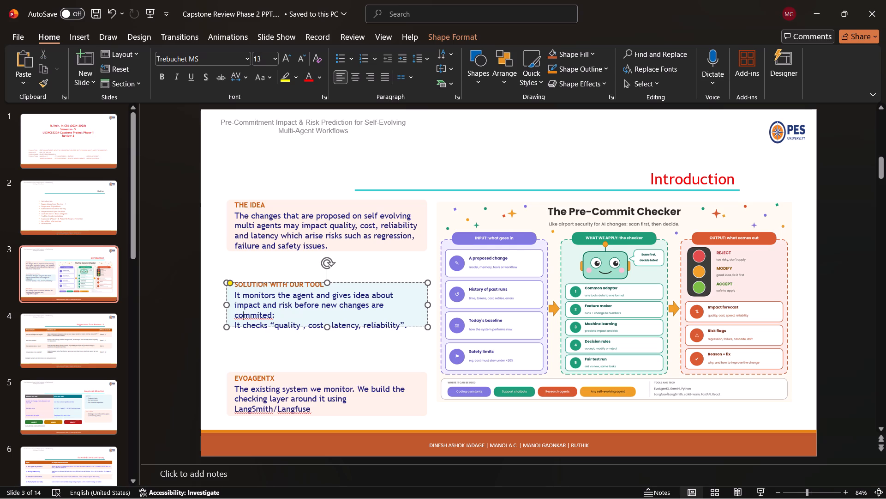
right_click(245, 317)
click(270, 323)
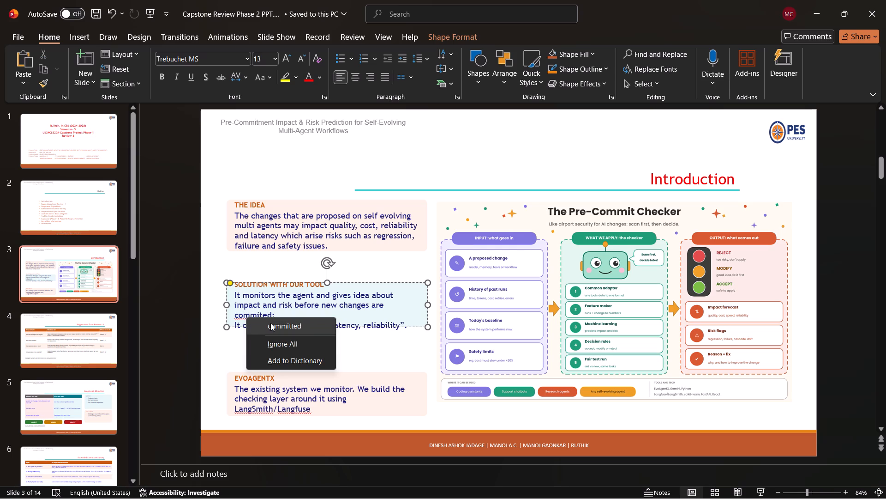
Extend the solution box's bottom edge slightly downward so its background covers all the text lines.
drag(428, 326, 428, 335)
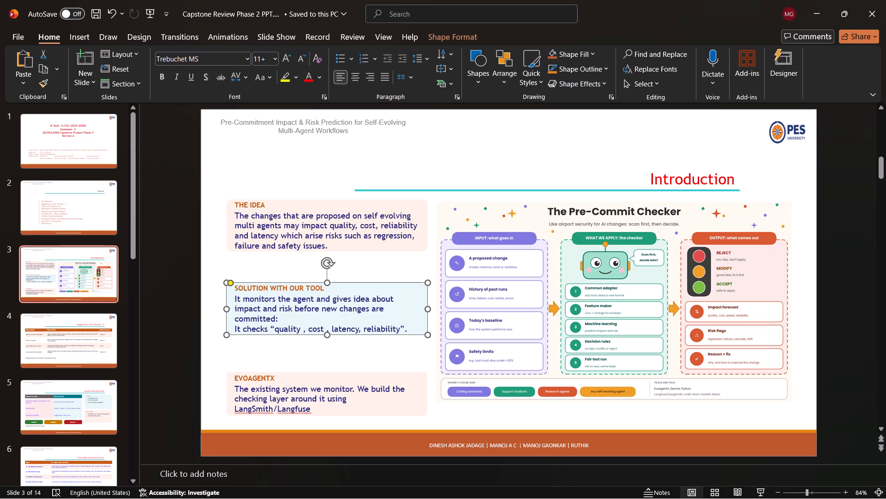
click(387, 341)
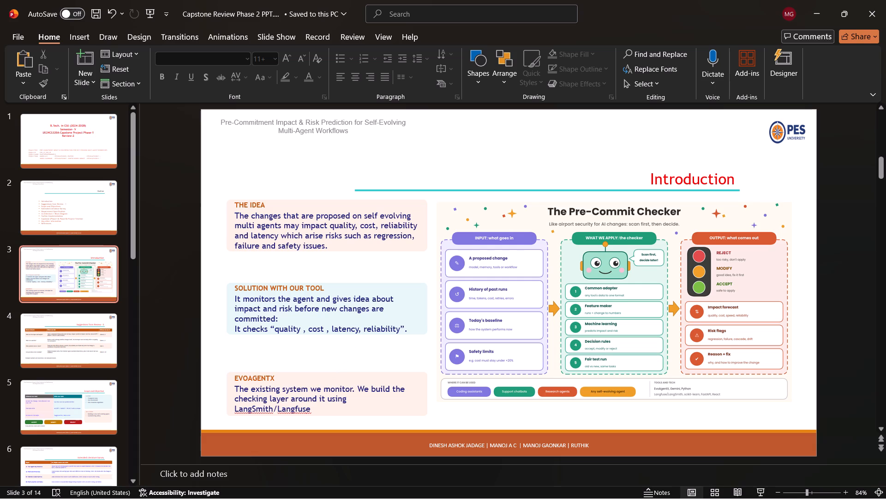
Move the EvoAgentX box slightly upward, closer to the solution box, keeping it aligned with the boxes above.
drag(336, 373, 336, 372)
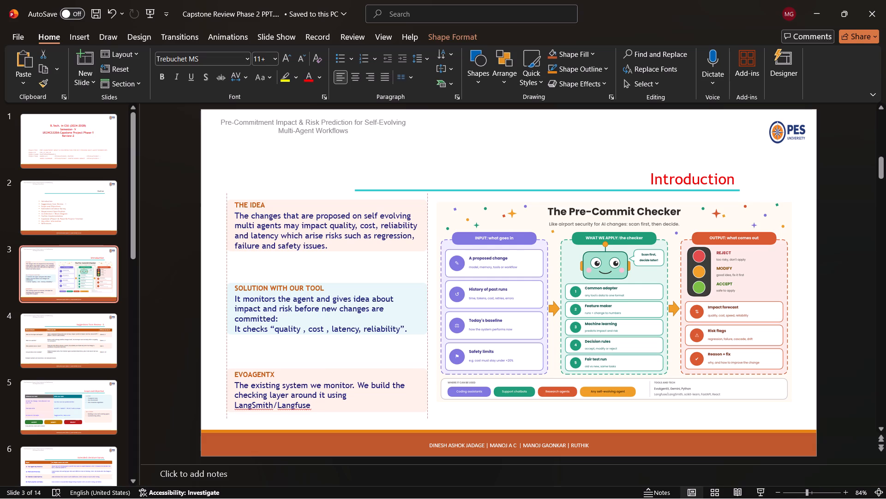
drag(336, 372, 337, 368)
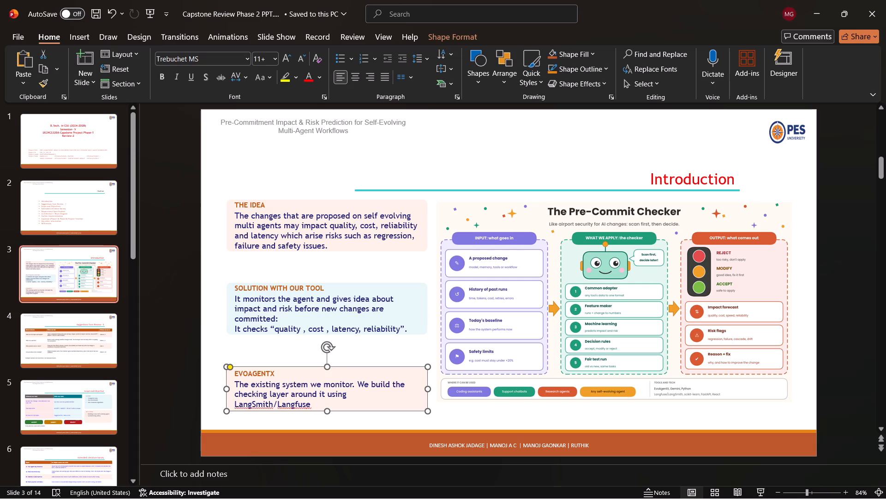
click(374, 272)
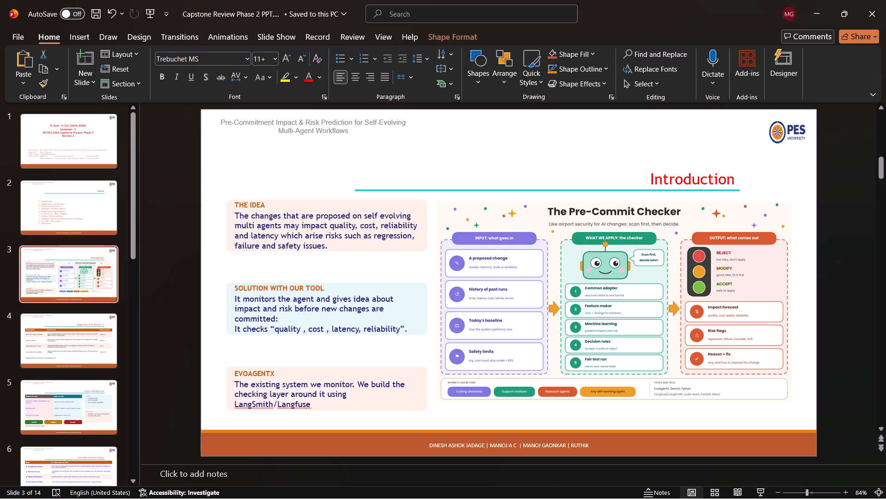
Remove "It" from the start of the solution box's first sentence and begin it with a capitalised "Monitors".
click(240, 299)
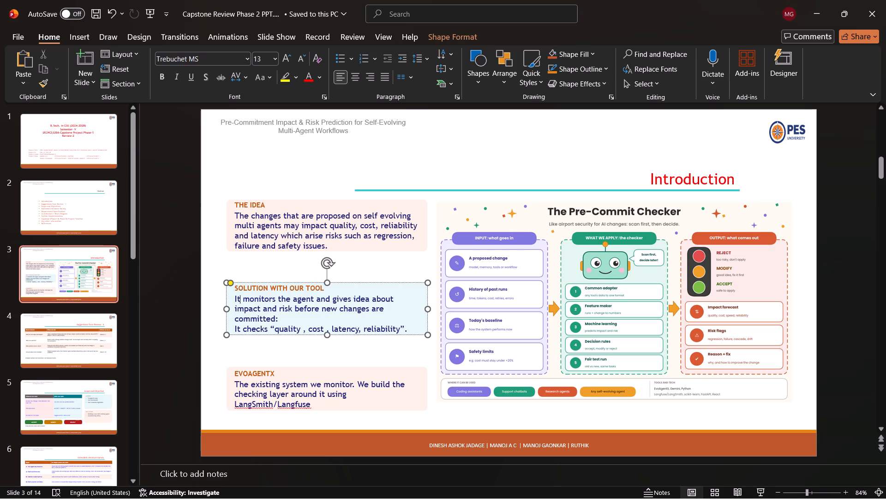
key(BackSpace)
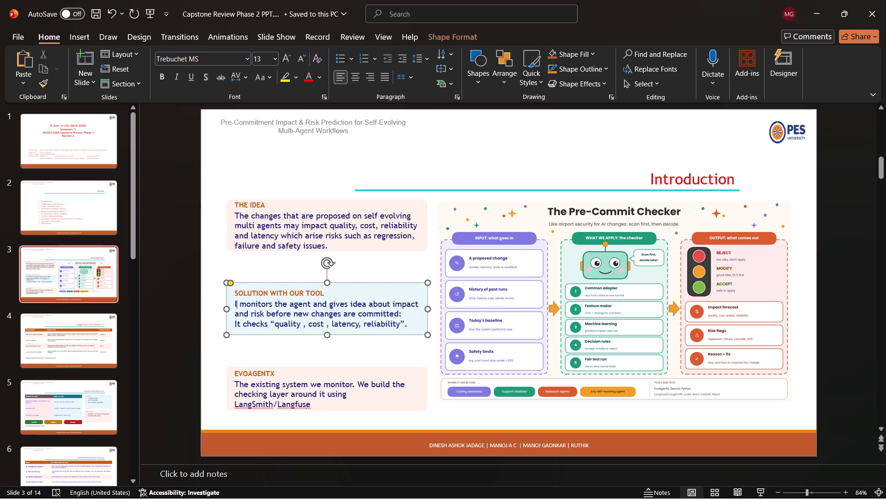
key(BackSpace)
key(Right)
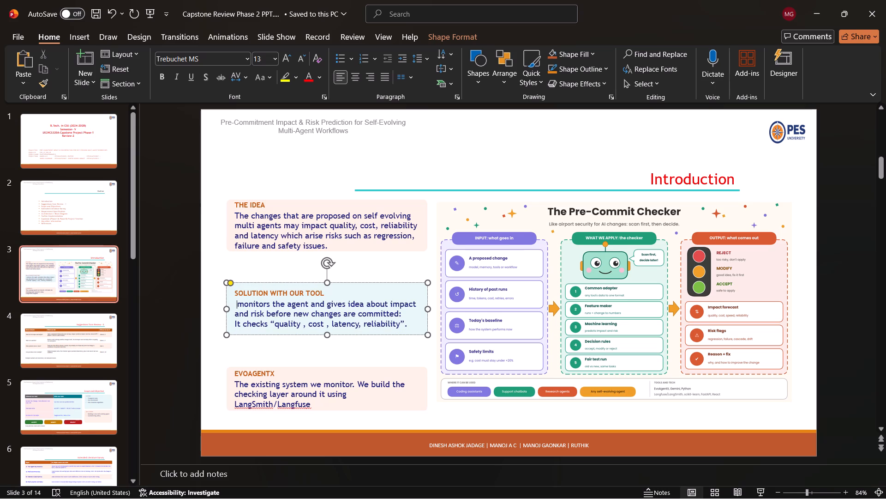
key(BackSpace)
key(Right)
key(BackSpace)
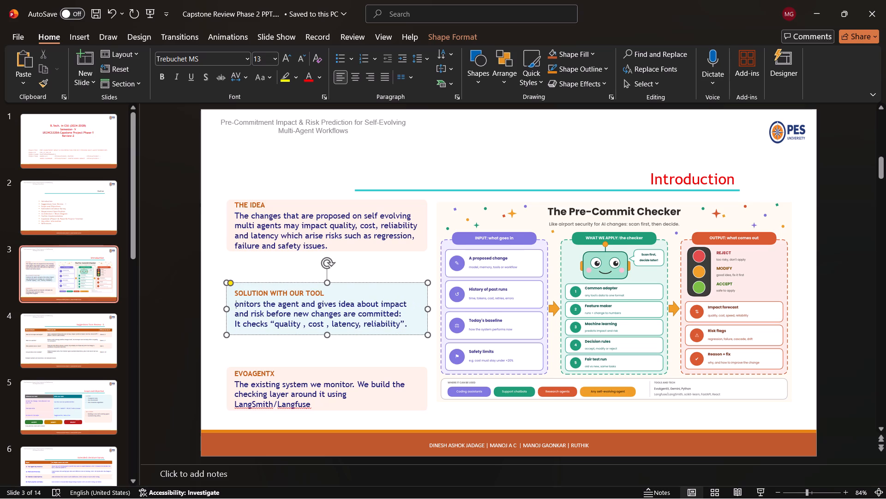
key(shift+m)
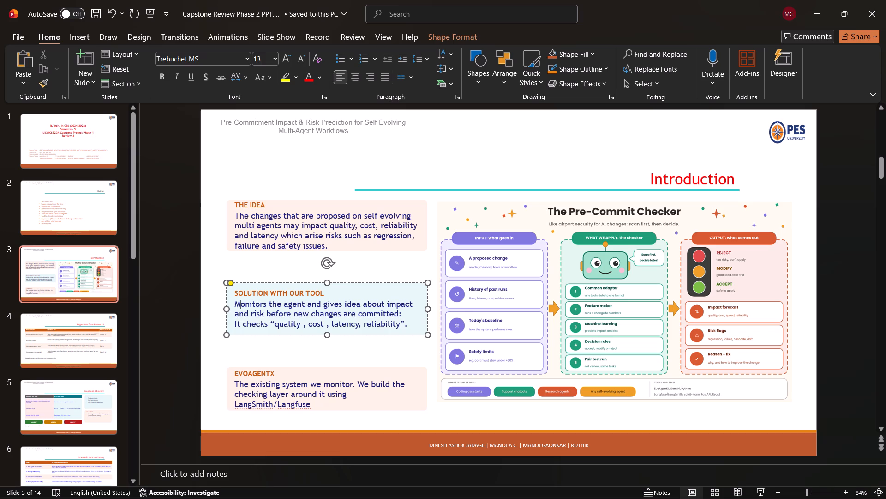
Insert "impacts" after "It checks" in the solution box's last sentence.
click(269, 324)
key(space)
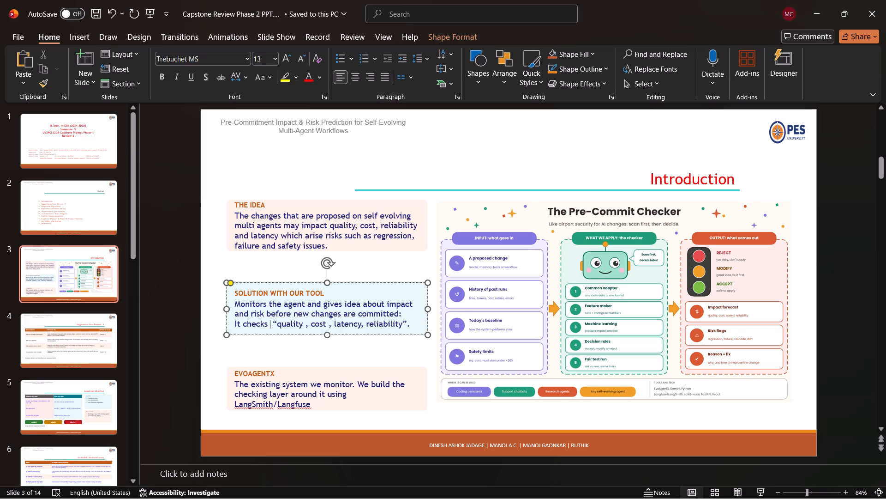
text(impact)
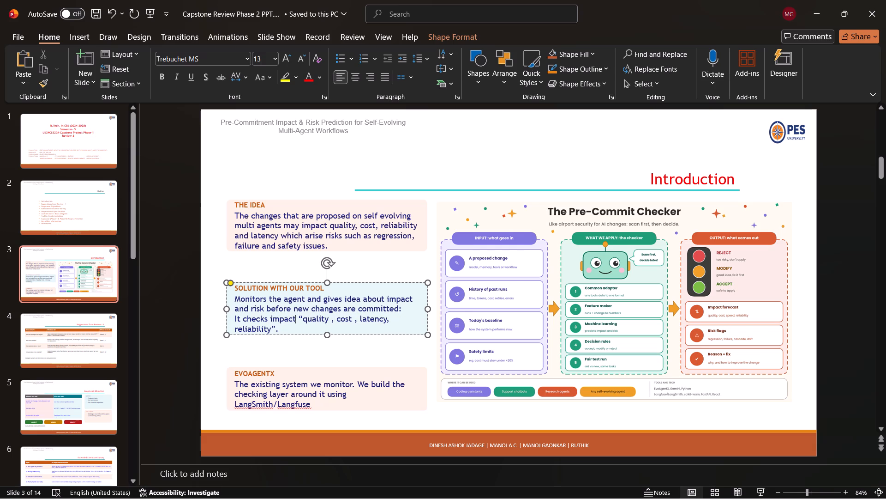
key(s)
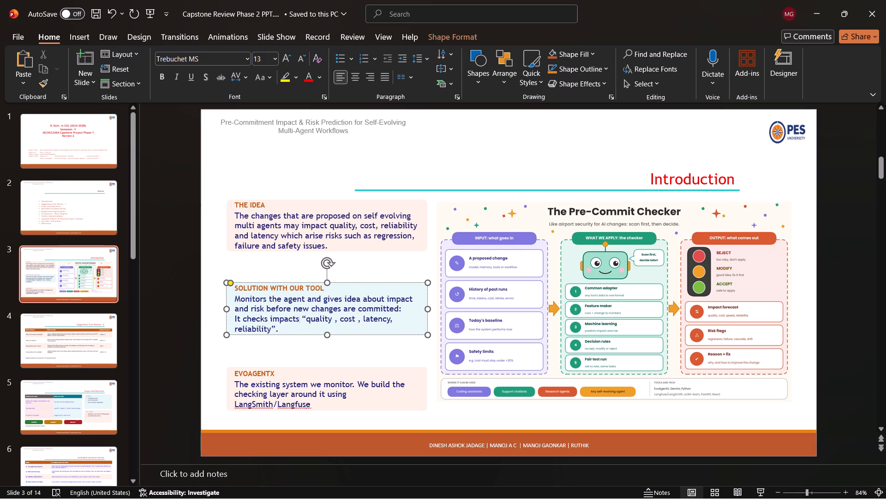
Replace the full stop ending the solution box's last sentence with "and".
click(282, 330)
key(BackSpace)
key(space)
text(and ca)
key(BackSpace)
key(BackSpace)
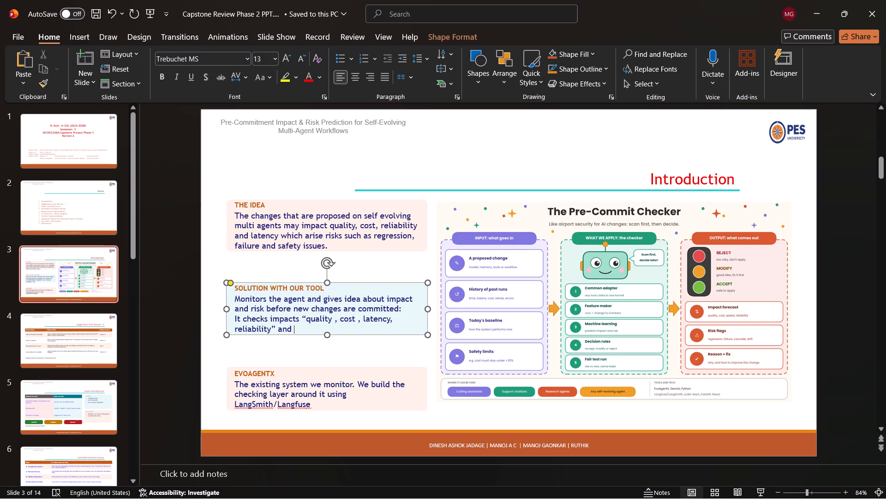
Replace the quotation marks around the quality, cost, latency, reliability list in the solution box with square brackets.
click(276, 328)
key(BackSpace)
key(shift+braceright)
key(BackSpace)
key(bracketright)
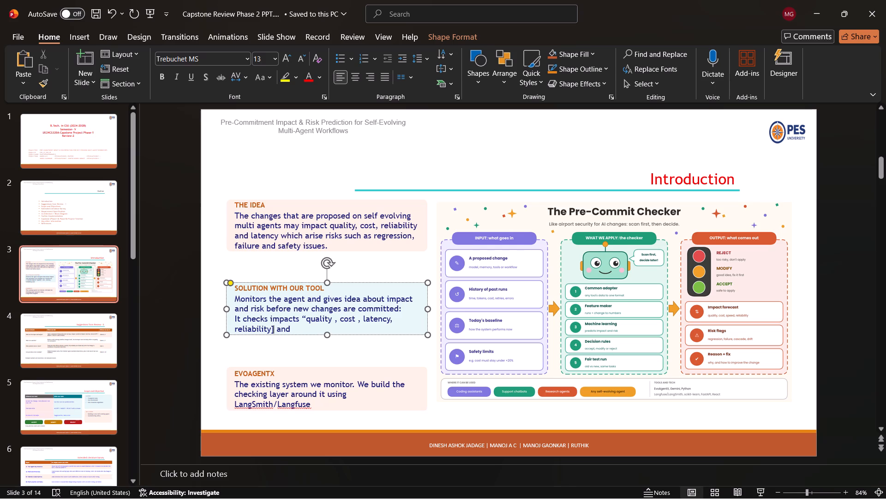
click(305, 318)
key(BackSpace)
key(bracketleft)
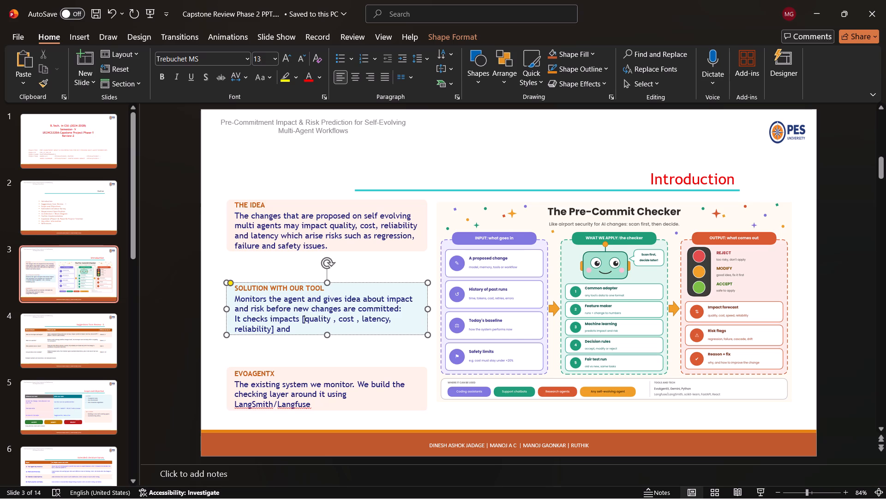
Complete the solution box's last sentence by adding "risks" after "and".
click(299, 335)
click(294, 327)
text(ris)
text(ks)
click(322, 347)
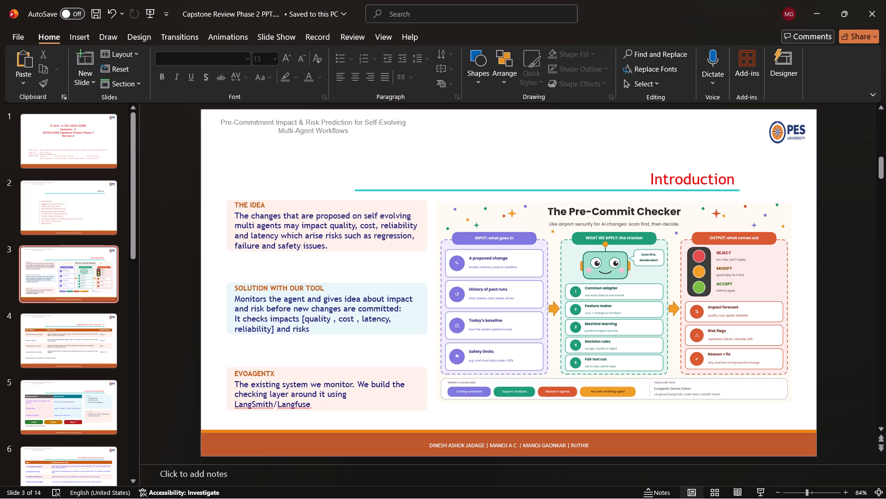
Save the presentation.
key(ctrl+s)
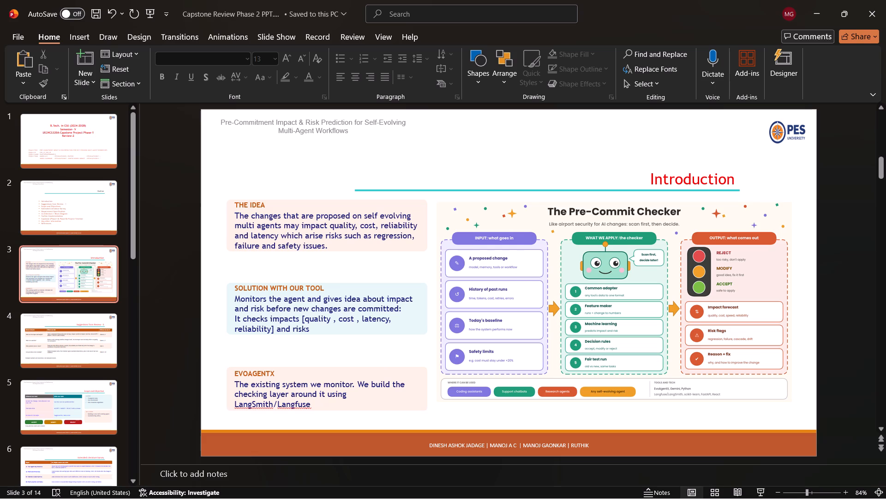
Move the solution box slightly upward, closer to the idea box, keeping it aligned with the other boxes.
scroll(523, 274, right, 1)
scroll(523, 274, left, 1)
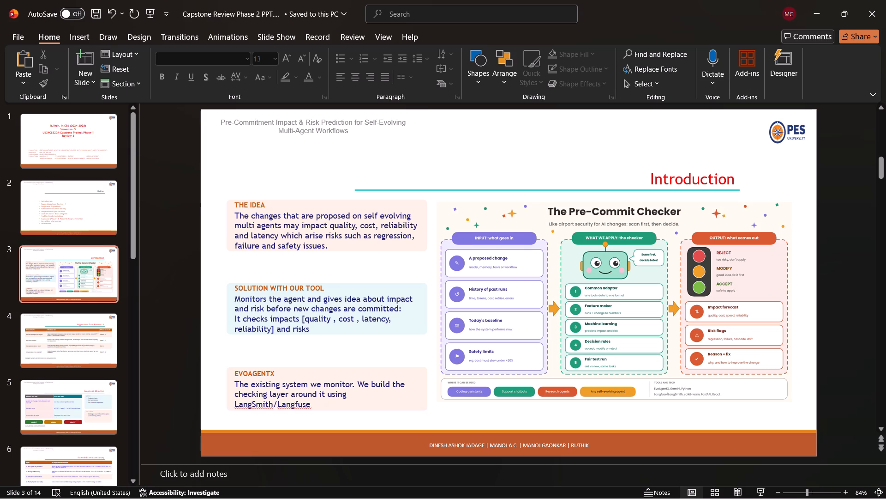
click(329, 281)
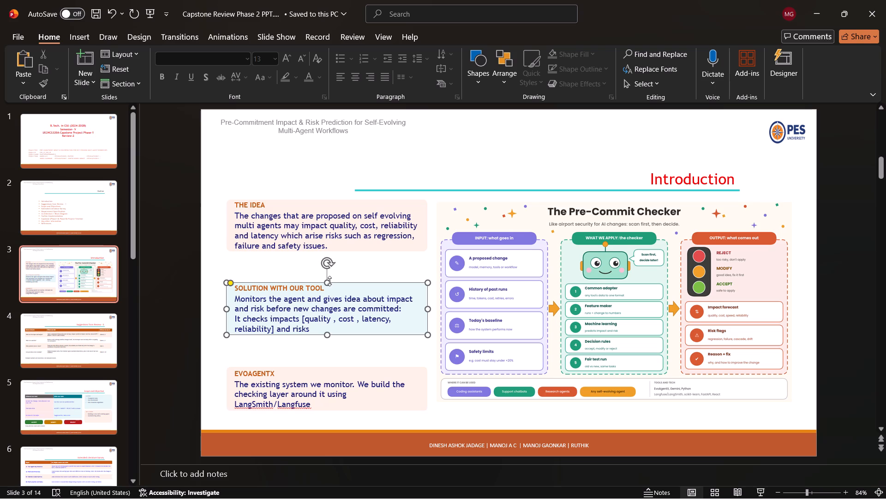
drag(337, 280, 337, 272)
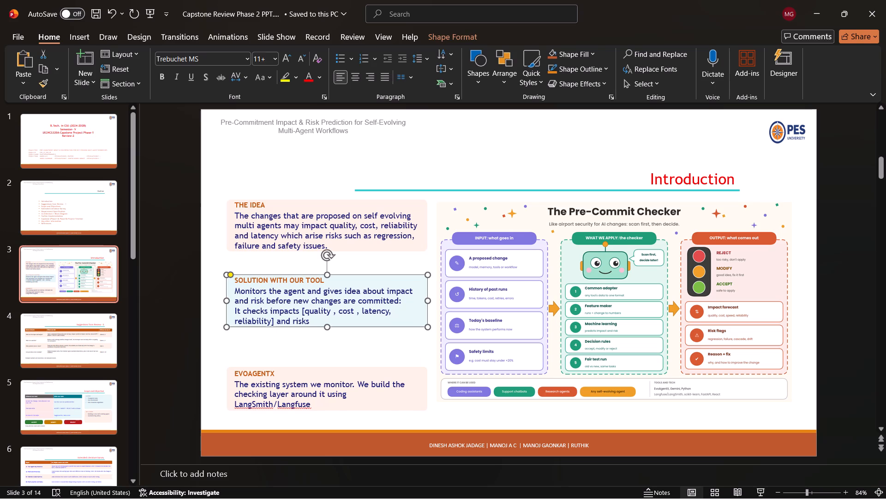
Move the EvoAgentX box slightly upward, closer to the solution box, keeping its horizontal alignment.
click(339, 367)
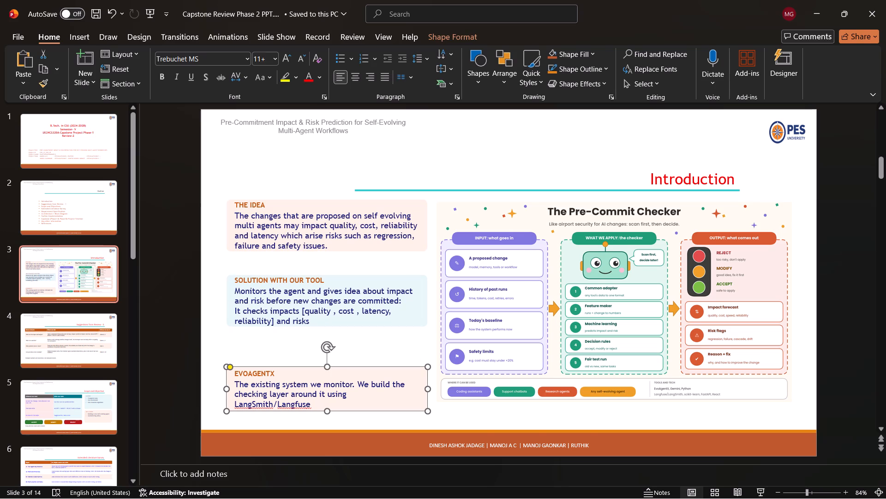
drag(347, 365, 347, 354)
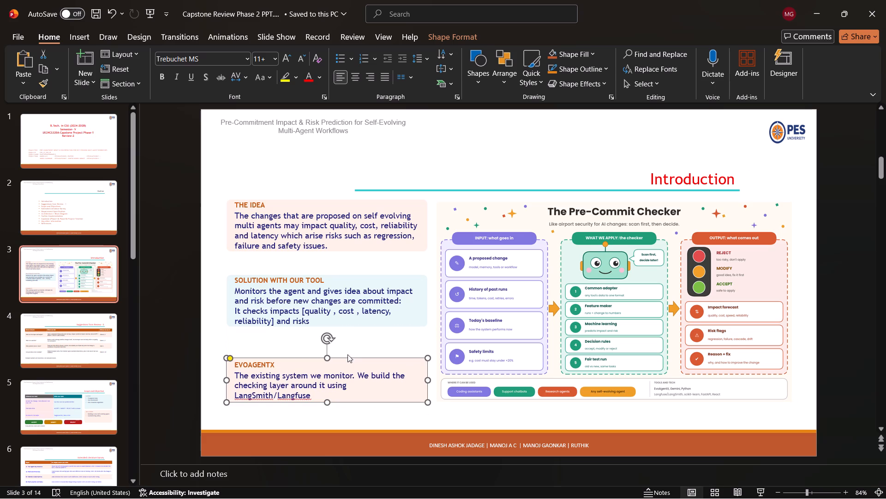
click(356, 351)
Extend the solution box's bottom edge slightly downward to give its text more room.
click(377, 317)
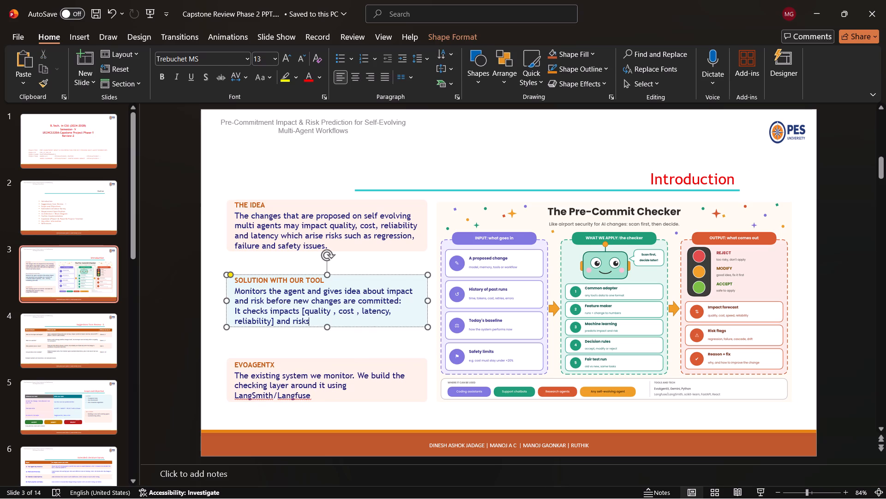
drag(425, 326, 428, 335)
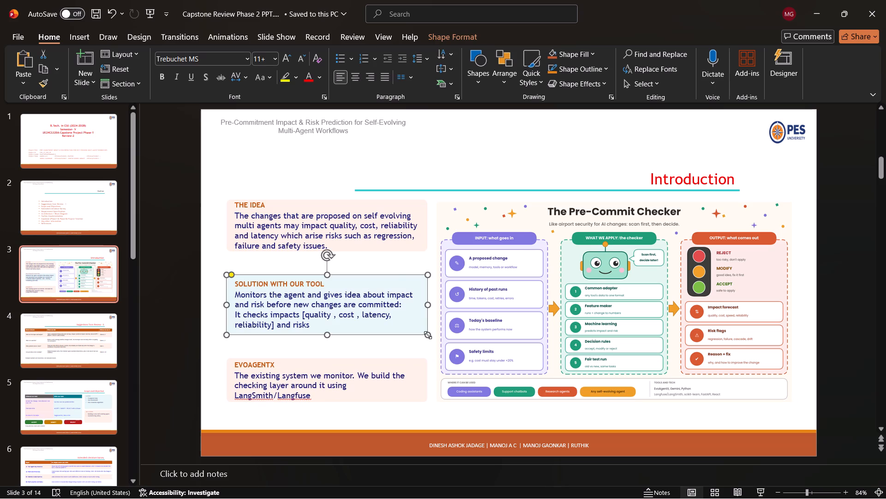
click(446, 165)
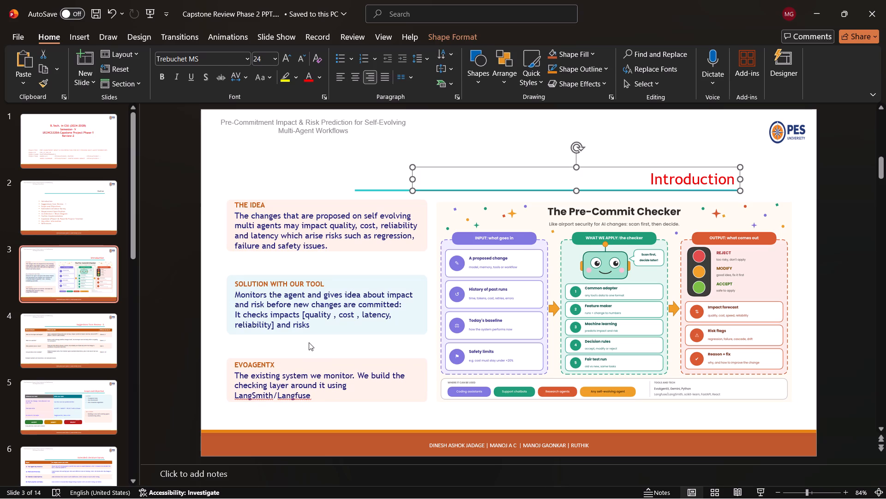
Nudge the EvoAgentX box slightly downward to even out the gaps between the three boxes.
click(329, 364)
click(336, 355)
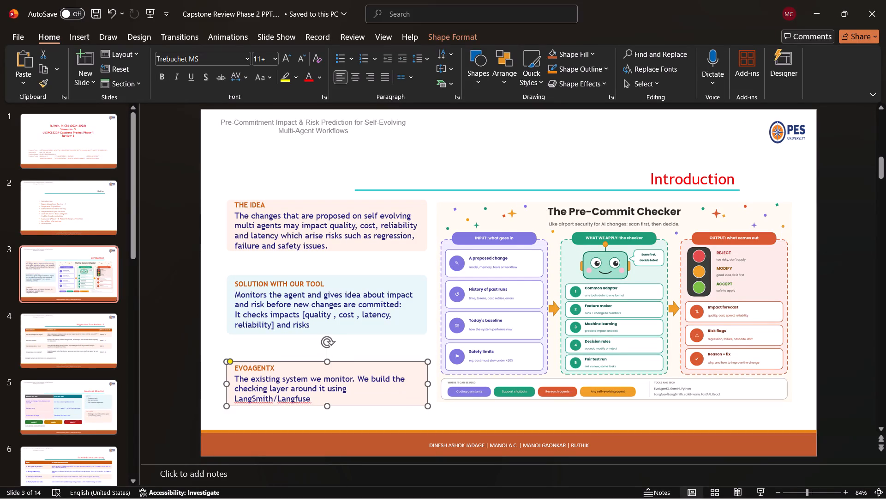
click(497, 169)
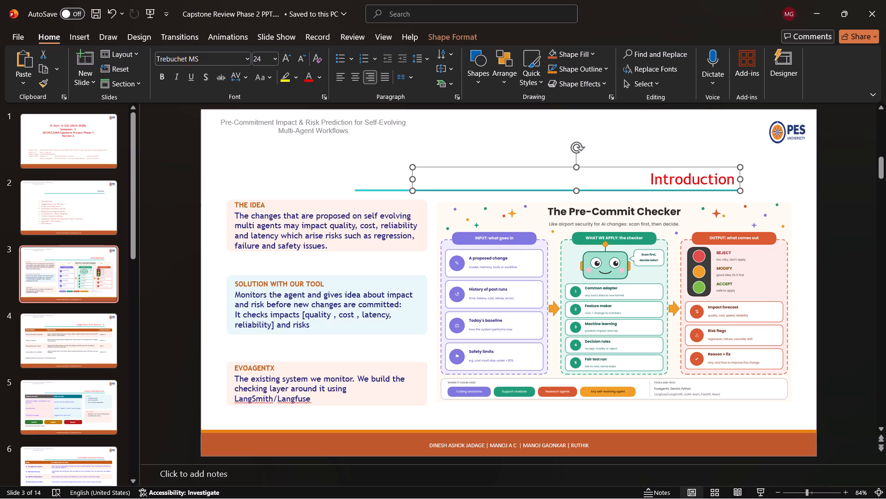
click(294, 158)
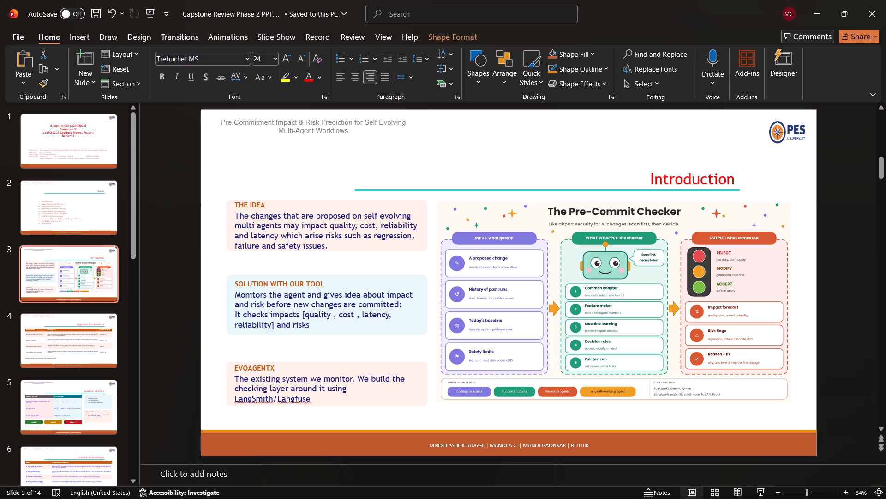
Save the presentation.
key(ctrl+s)
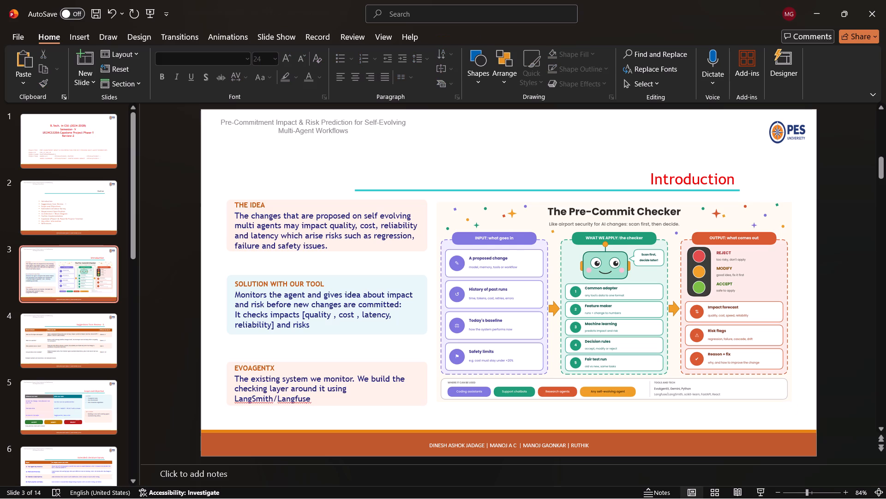
On the Suggestions from Review - 1 slide, extend the "What is it used for?" answer with "and to avoid consequences.".
key(Down)
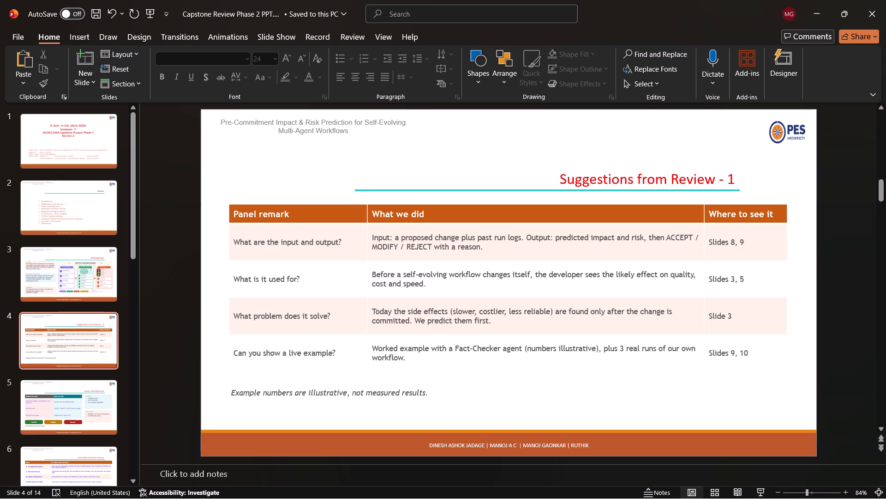
click(430, 285)
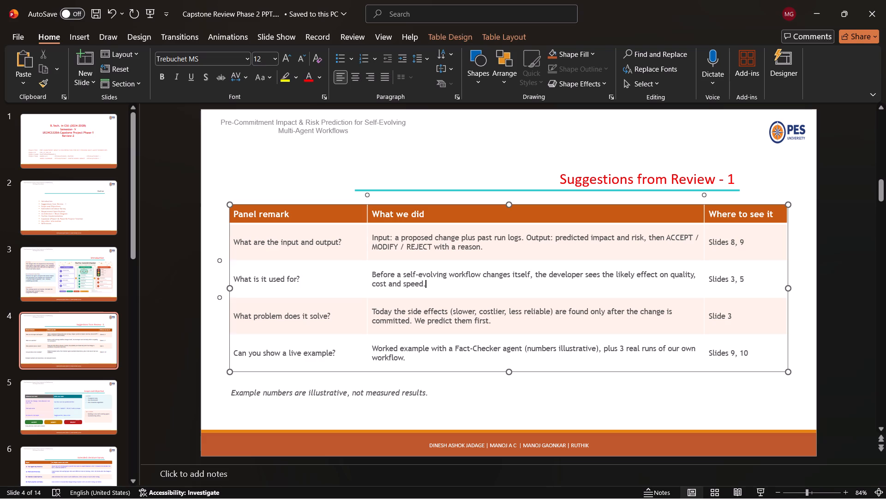
key(BackSpace)
key(space)
text(and to avoid consequences)
key(period)
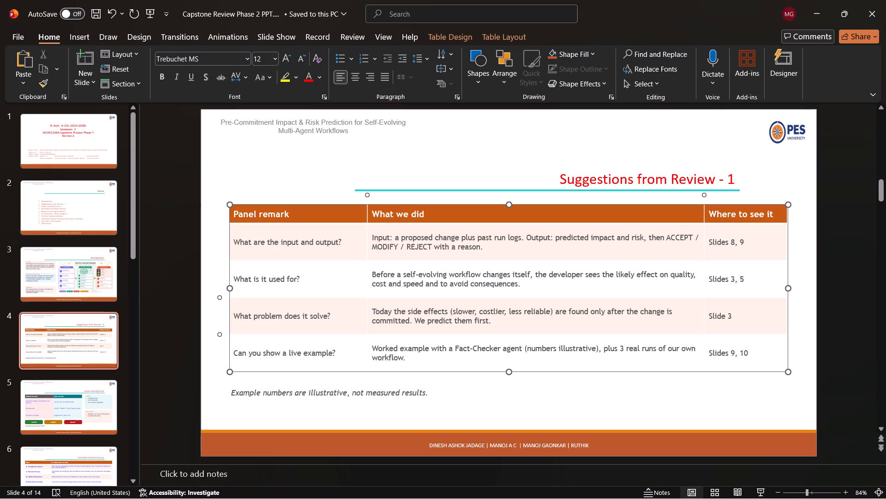
Clear the whole "What we did" answer in the "Can you show a live example?" row.
click(509, 323)
click(408, 359)
key(BackSpace)
key(BackSpace)
key(BackSpace)
key(BackSpace)
key(BackSpace)
key(BackSpace)
key(BackSpace)
key(BackSpace)
key(BackSpace)
key(BackSpace)
key(BackSpace)
key(BackSpace)
key(BackSpace)
key(BackSpace)
key(BackSpace)
key(BackSpace)
key(BackSpace)
key(BackSpace)
key(BackSpace)
key(BackSpace)
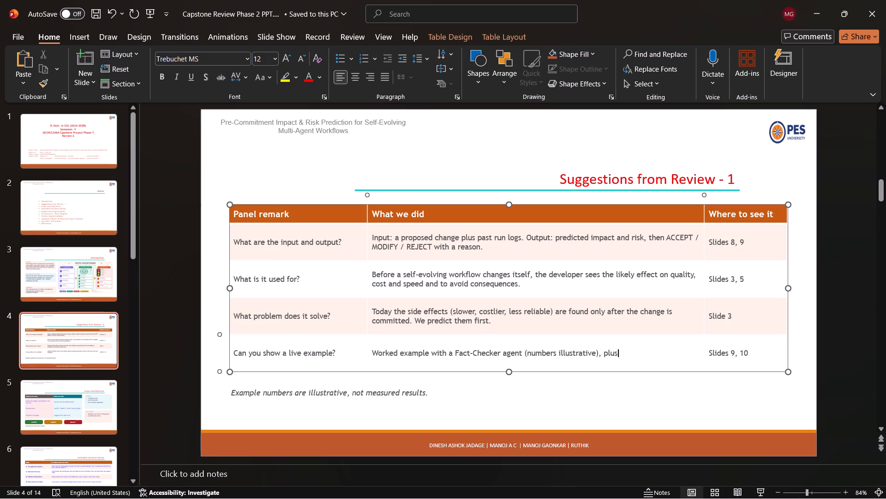
key(BackSpace)
key(BackSpace)
key(BackSpace)
key(BackSpace)
key(BackSpace)
key(BackSpace)
key(BackSpace)
key(BackSpace)
key(BackSpace)
key(BackSpace)
key(BackSpace)
key(BackSpace)
key(BackSpace)
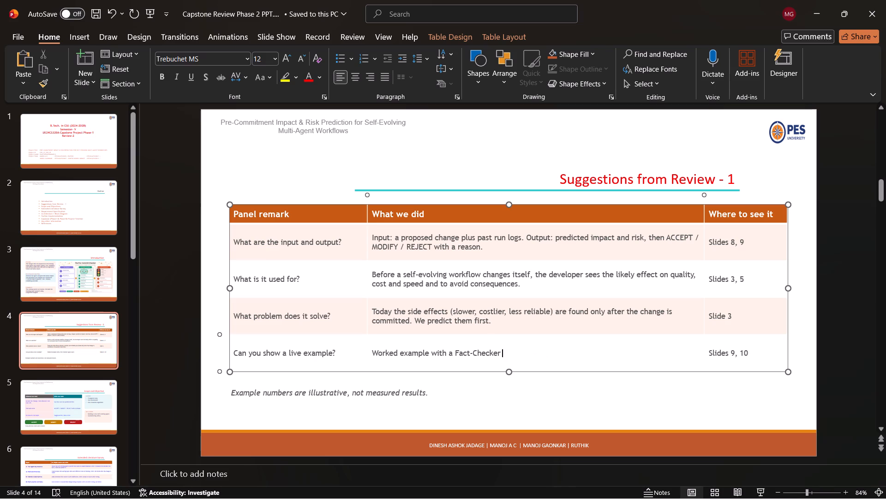
key(BackSpace)
key(BackSpace)
key(BackSpace)
key(BackSpace)
key(BackSpace)
key(BackSpace)
key(BackSpace)
key(BackSpace)
key(BackSpace)
key(BackSpace)
key(BackSpace)
key(BackSpace)
key(BackSpace)
key(BackSpace)
key(BackSpace)
key(BackSpace)
key(BackSpace)
key(BackSpace)
key(BackSpace)
key(BackSpace)
key(BackSpace)
key(BackSpace)
key(BackSpace)
key(BackSpace)
key(BackSpace)
key(BackSpace)
key(BackSpace)
key(BackSpace)
key(BackSpace)
key(BackSpace)
key(BackSpace)
key(BackSpace)
key(BackSpace)
key(BackSpace)
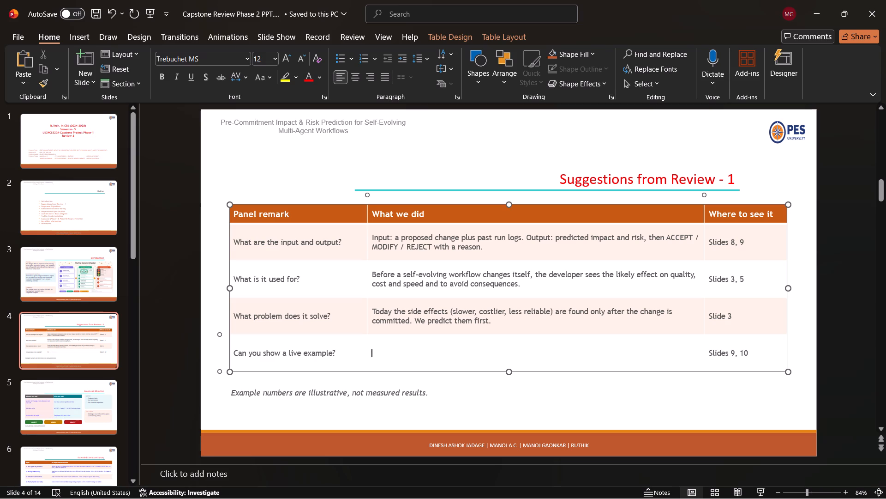
Write "Any Coding agent that are changed with its memory or tools or model and" as the live example answer.
key(a)
text(nyb)
key(BackSpace)
key(space)
text(C)
text(oding agent)
key(space)
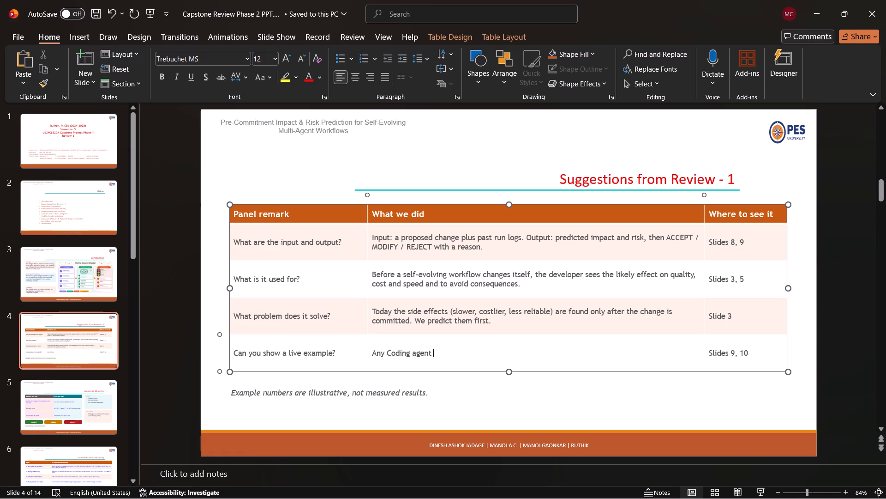
text(that)
key(space)
text(are changed with)
key(space)
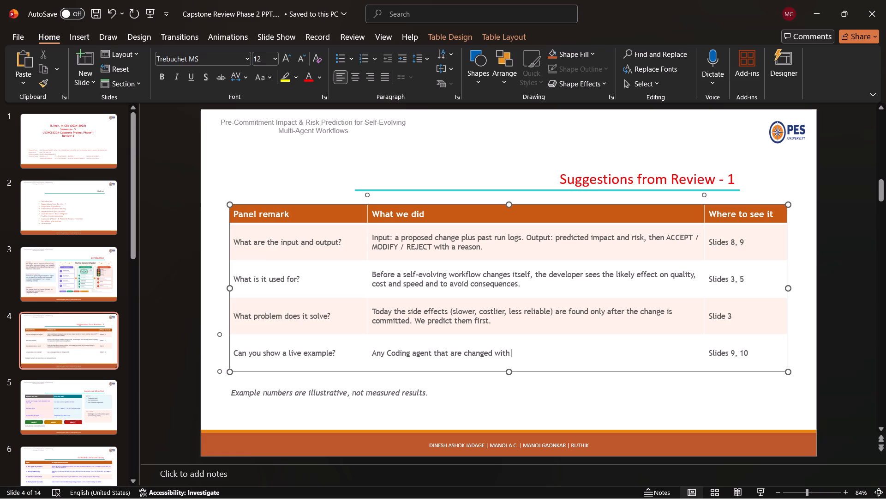
text(its)
key(space)
text(memory)
key(space)
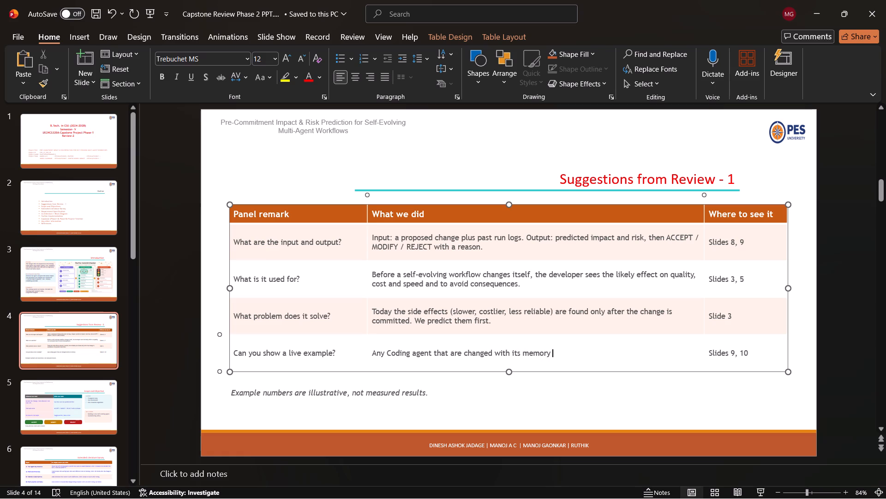
key(BackSpace)
key(space)
text(or)
key(space)
text(tools)
key(space)
text(or)
key(space)
text(model)
key(space)
text(and)
key(space)
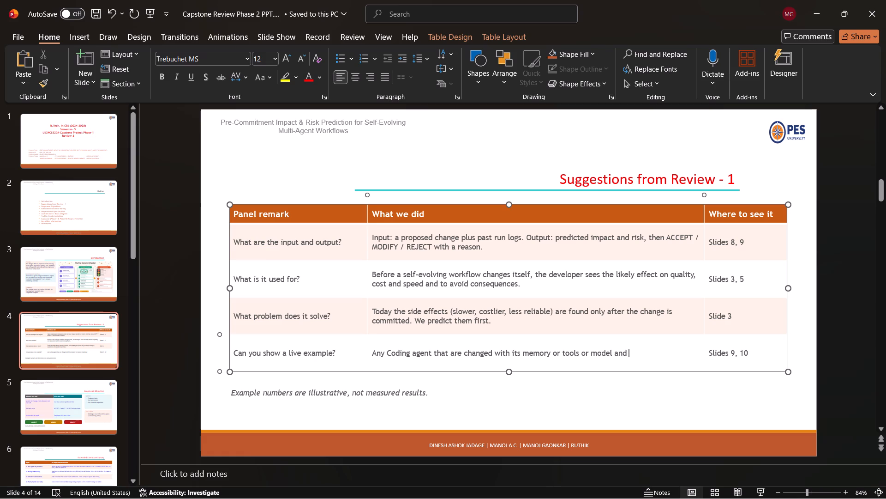
Insert the word "either" before "memory" in the live example answer.
click(521, 353)
key(space)
text(eithr)
key(BackSpace)
text(er)
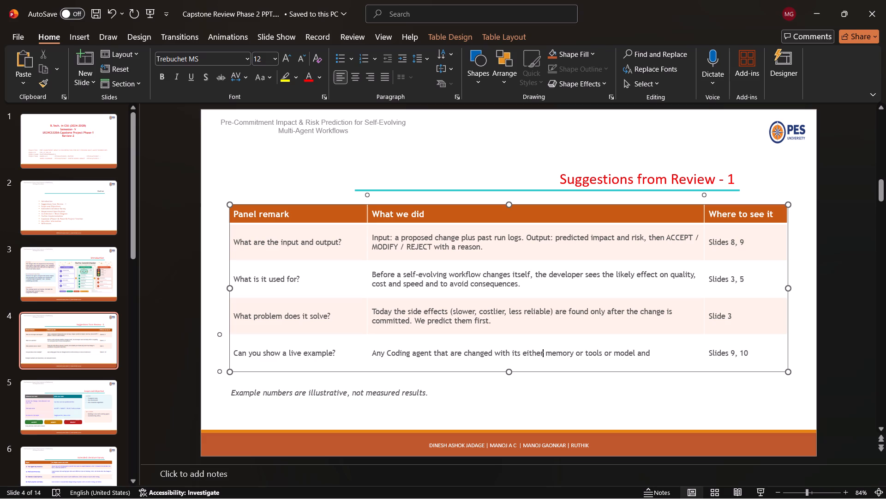
Replace the trailing "and" in the live example answer with "or else workflow.".
click(660, 350)
key(BackSpace)
key(BackSpace)
key(BackSpace)
key(BackSpace)
text(or)
key(space)
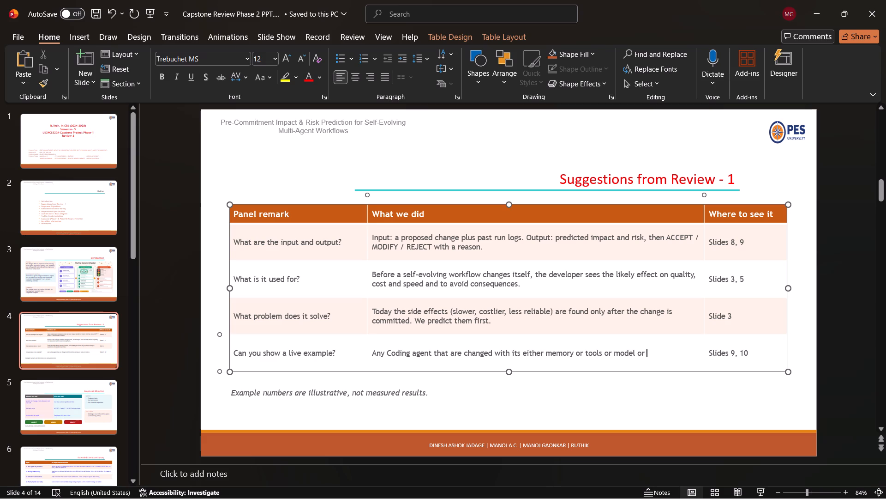
text(else wor)
text(kflow.)
Delete the italic note about illustrative example numbers below the table.
click(675, 384)
click(447, 389)
key(BackSpace)
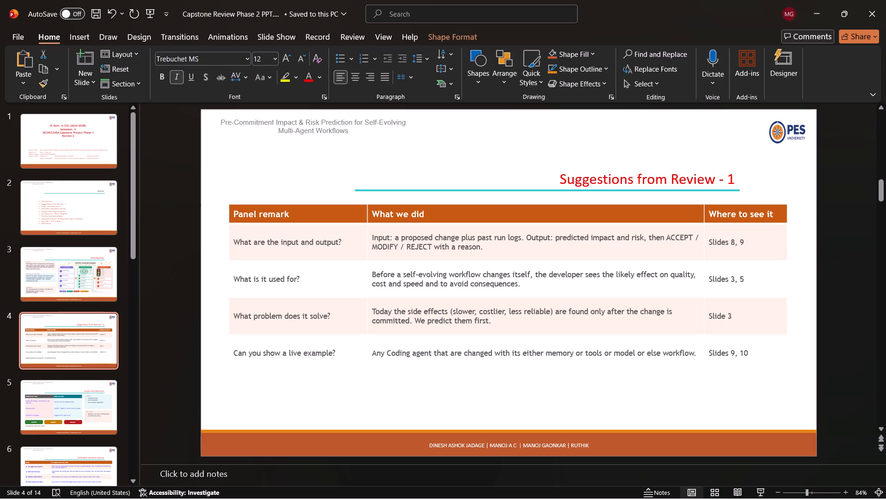
Save the presentation.
key(ctrl+s)
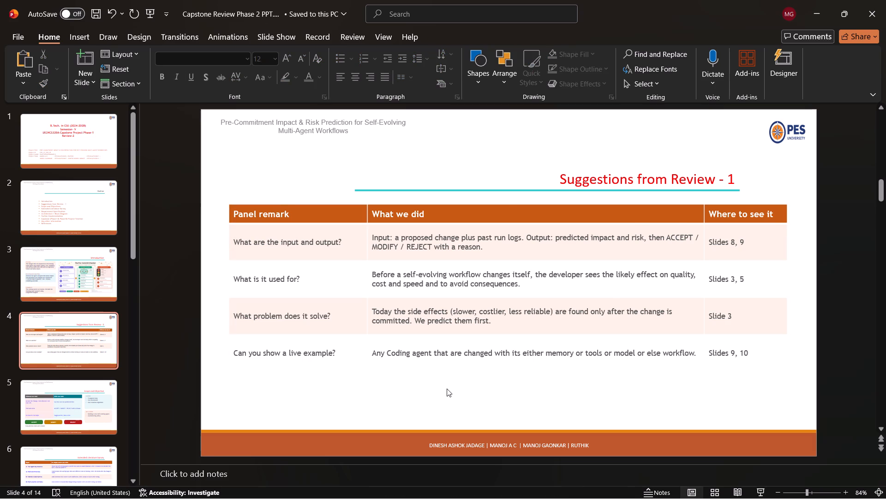
On the Scope and Objective slide, reword the second In Scope bullet to "One standard".
key(Down)
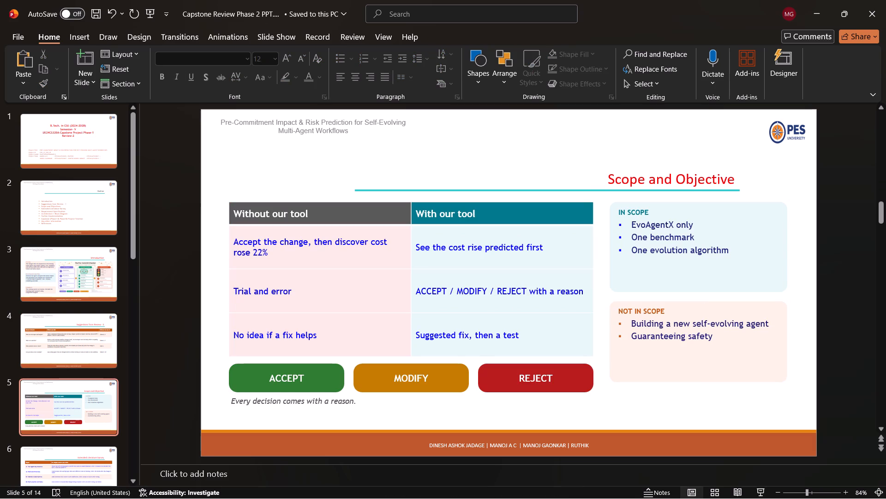
click(701, 237)
key(BackSpace)
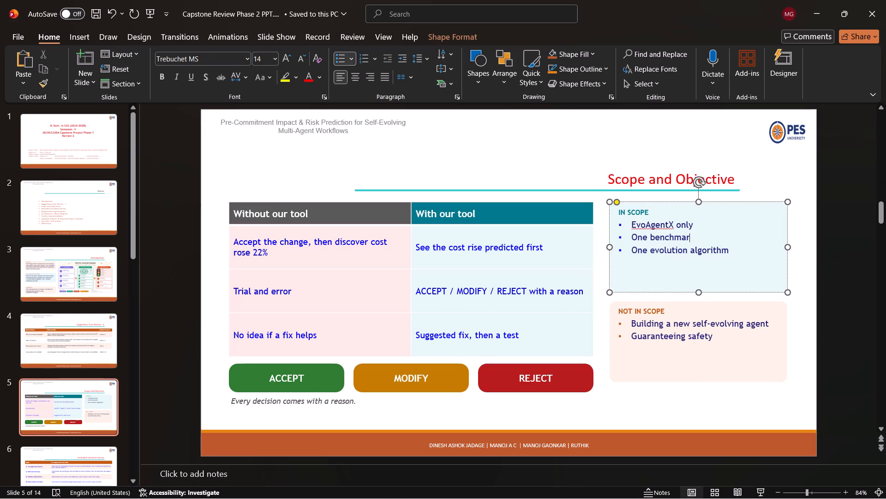
key(BackSpace)
key(BackSpace)
key(BackSpace)
key(BackSpace)
key(BackSpace)
key(BackSpace)
key(BackSpace)
key(BackSpace)
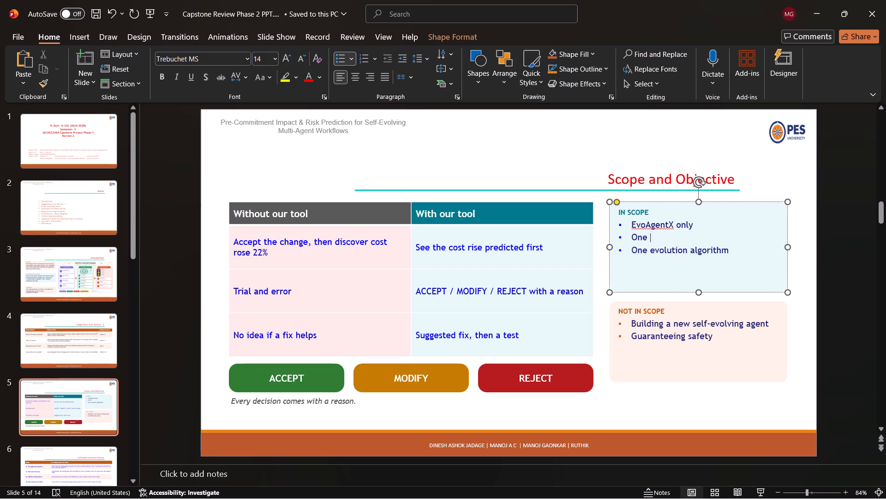
key(BackSpace)
key(space)
text(standard)
key(space)
key(BackSpace)
Replace the second In Scope bullet with "Langsmith".
key(BackSpace)
key(BackSpace)
key(BackSpace)
key(BackSpace)
key(BackSpace)
key(BackSpace)
key(BackSpace)
key(BackSpace)
key(BackSpace)
key(BackSpace)
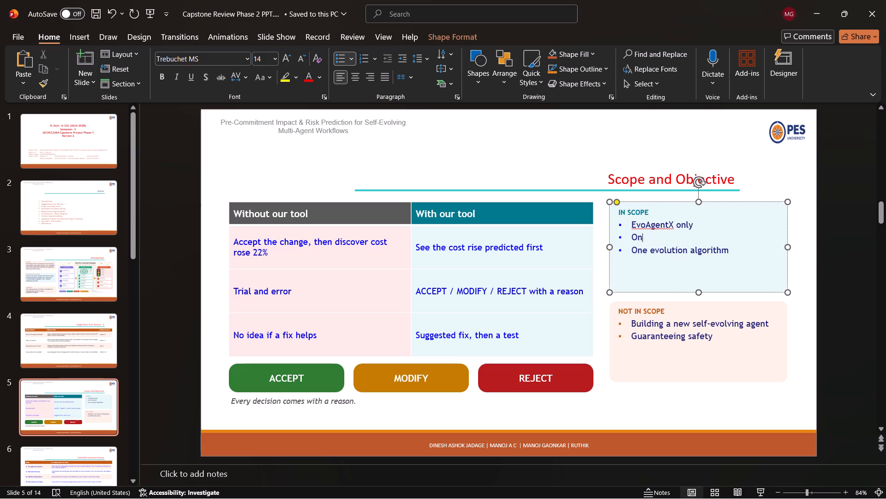
key(BackSpace)
key(BackSpace)
key(shift+l)
text(ang)
text(smith)
Remove the word "only" from the EvoAgentX bullet in the In Scope box.
click(704, 222)
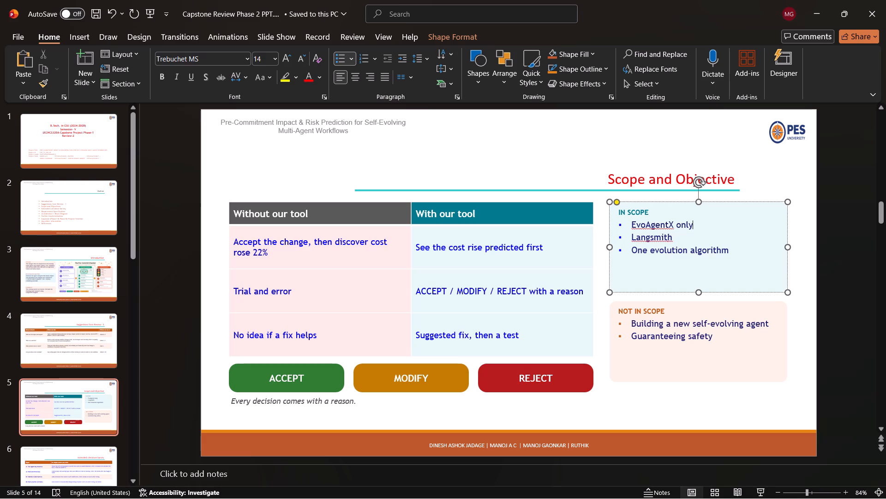
key(BackSpace)
key(BackSpace)
key(BackSpace)
key(BackSpace)
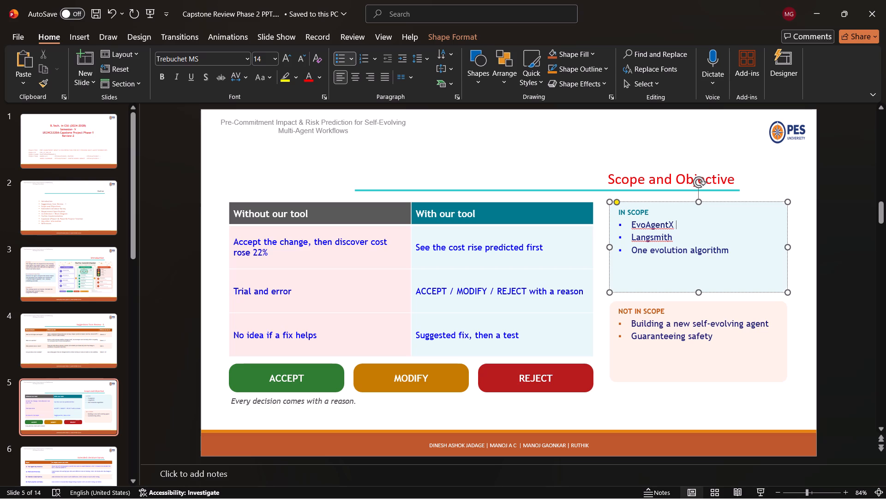
Shorten the third In Scope bullet to "Evolution algorithm", with a capital E and no leading space.
click(680, 239)
click(649, 249)
key(Left)
key(BackSpace)
key(BackSpace)
key(BackSpace)
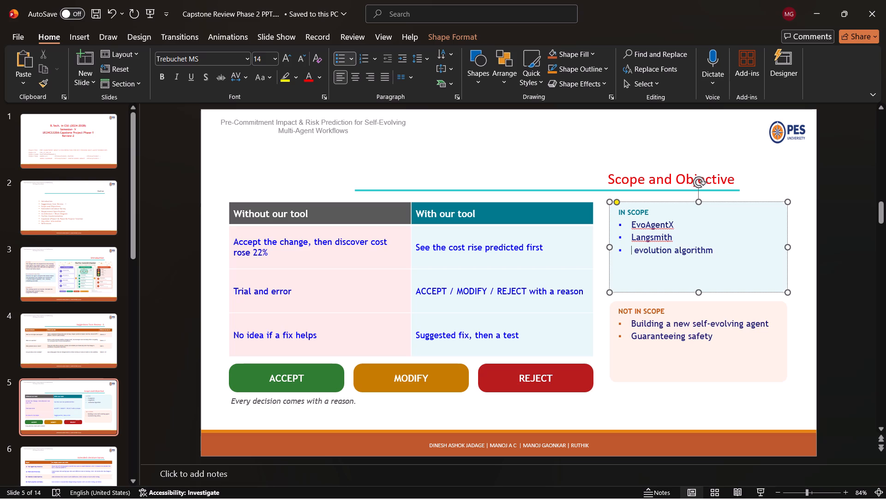
key(Right)
key(Right)
key(BackSpace)
key(shift+e)
key(Left)
key(BackSpace)
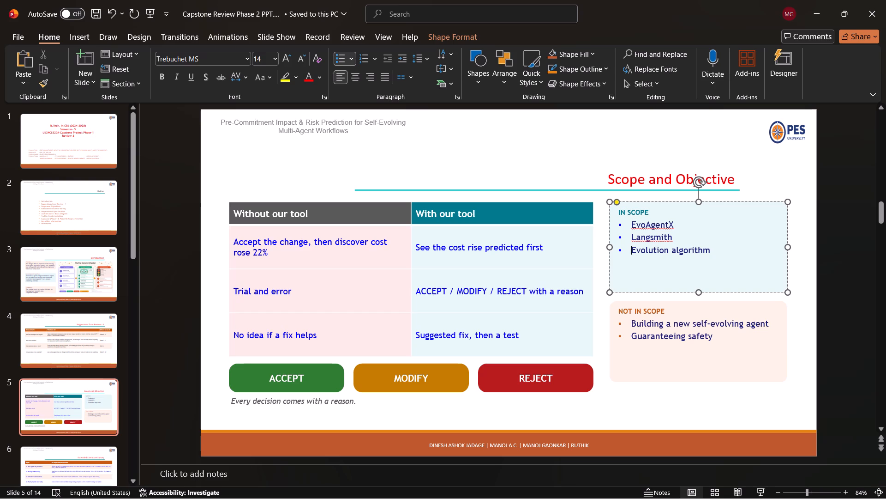
Add a fourth In Scope bullet reading "Decision engine".
click(716, 249)
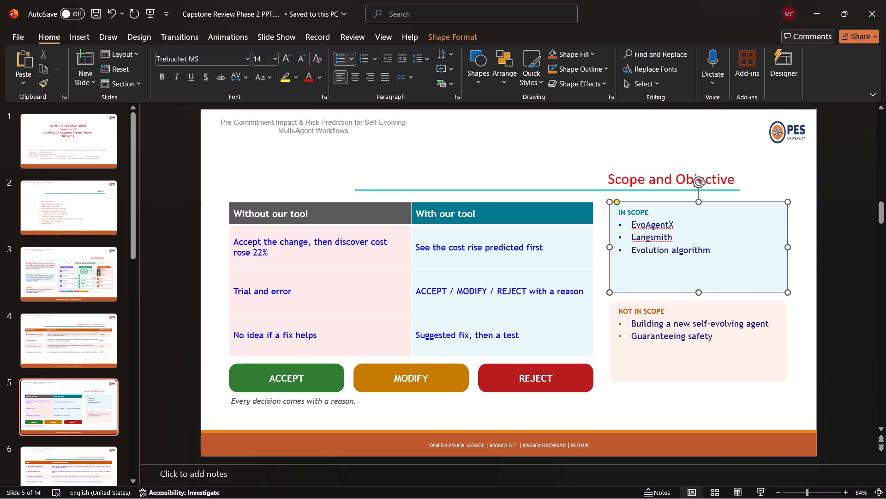
click(701, 249)
key(Right)
key(Return)
text(Decision)
key(space)
text(en)
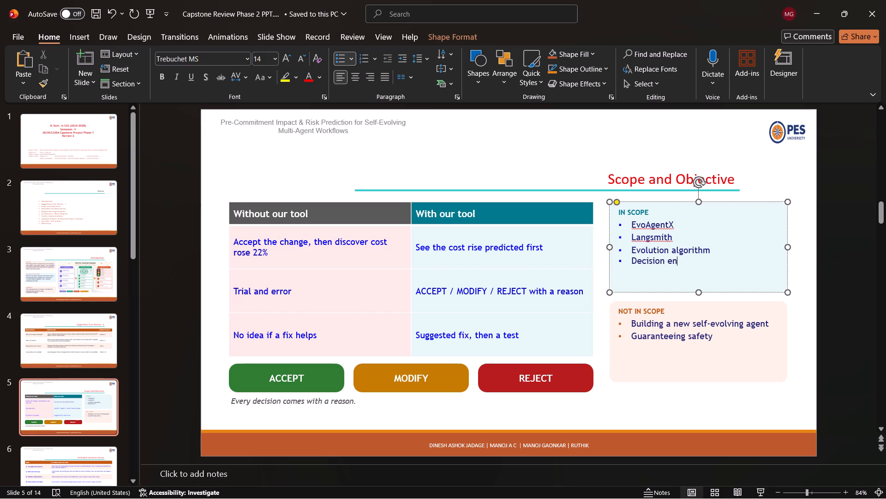
text(gine)
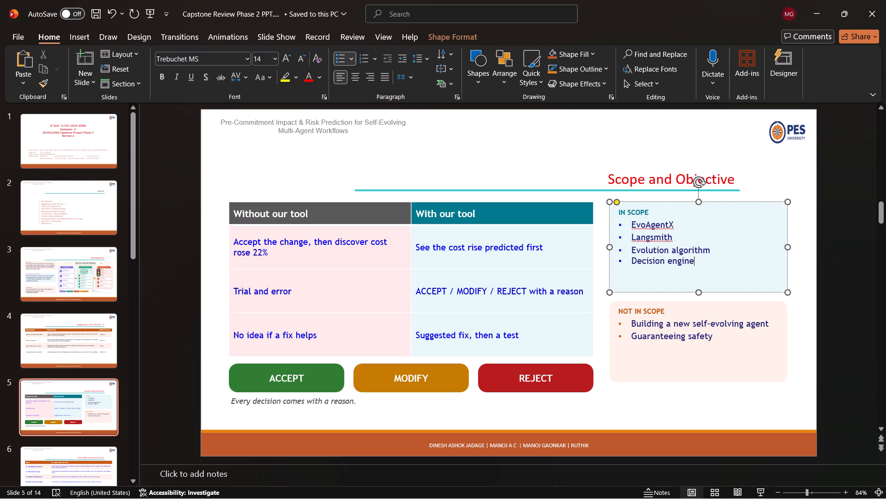
Insert "ML" into the third In Scope bullet so it reads "Evolution ML algorithm".
click(670, 250)
key(space)
text(ML)
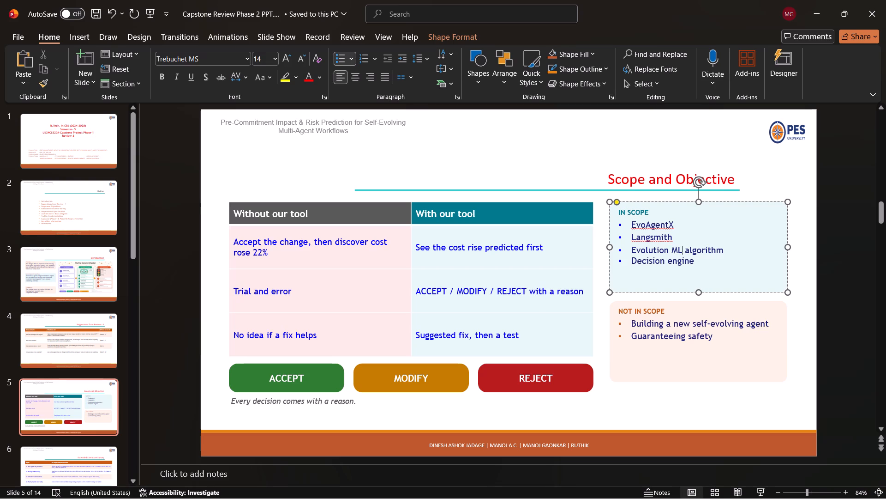
Add a fifth In Scope bullet reading "Controlled validation".
click(698, 260)
click(706, 263)
key(Return)
text(Contro)
text(lled validation)
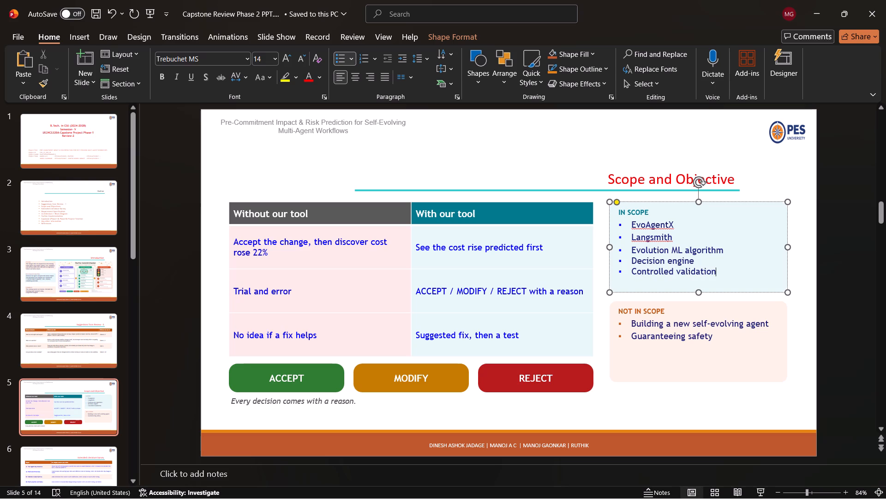
Delete the "Guaranteeing safety" bullet from the Not in Scope box.
click(720, 341)
key(BackSpace)
key(BackSpace)
key(BackSpace)
key(BackSpace)
key(BackSpace)
key(BackSpace)
key(BackSpace)
key(BackSpace)
key(BackSpace)
key(BackSpace)
key(BackSpace)
key(BackSpace)
key(BackSpace)
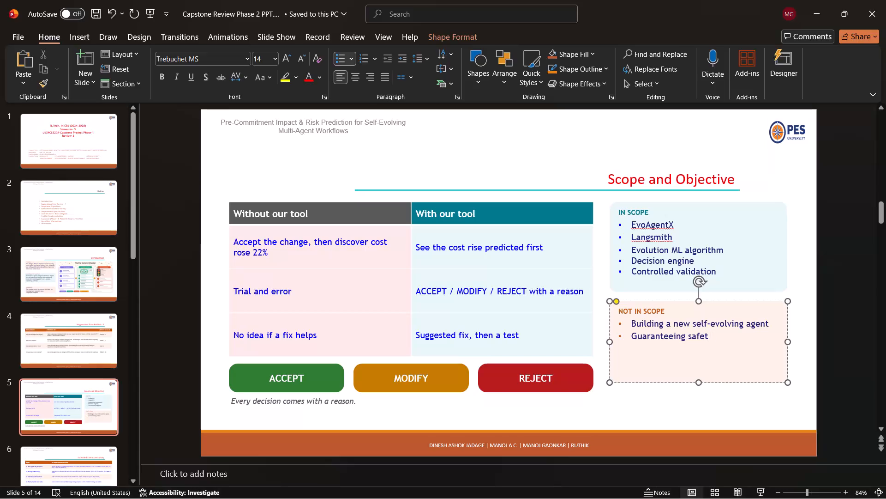
key(BackSpace)
key(BackSpace)
key(BackSpace)
key(BackSpace)
key(BackSpace)
key(BackSpace)
key(BackSpace)
key(BackSpace)
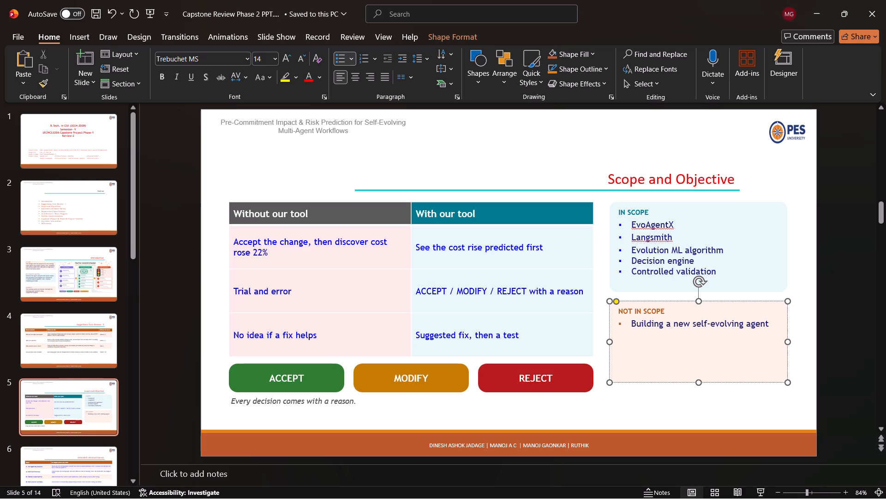
In the first "Without our tool" cell, insert "issues faced ex:" before the word "cost".
click(371, 240)
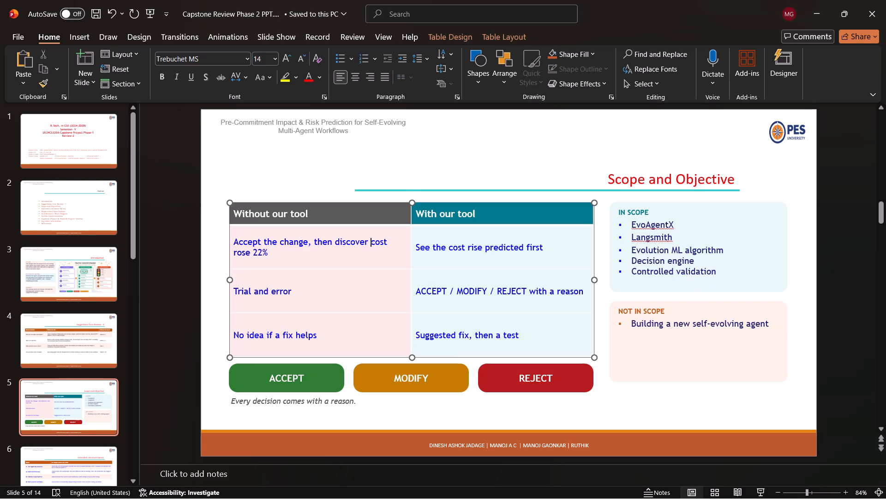
text(pro)
key(BackSpace)
key(BackSpace)
key(BackSpace)
text(issues)
key(space)
text(faced)
key(space)
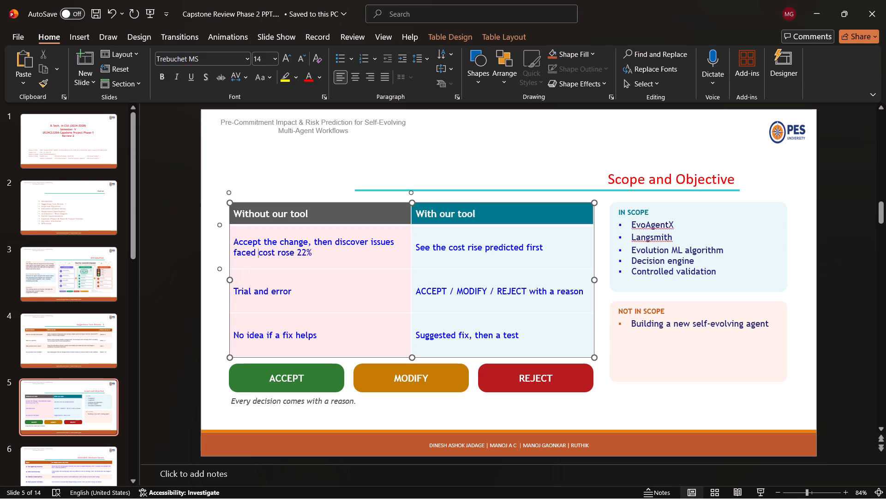
text(EX)
key(shift+greater)
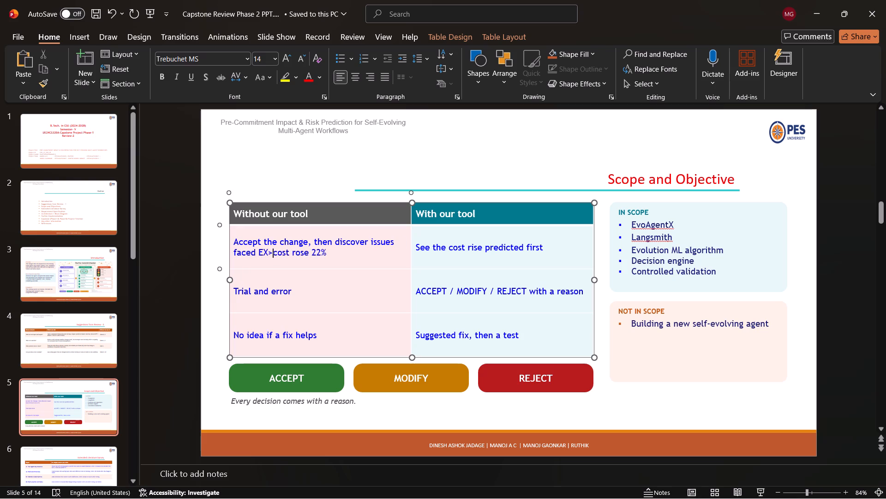
key(BackSpace)
key(BackSpace)
key(BackSpace)
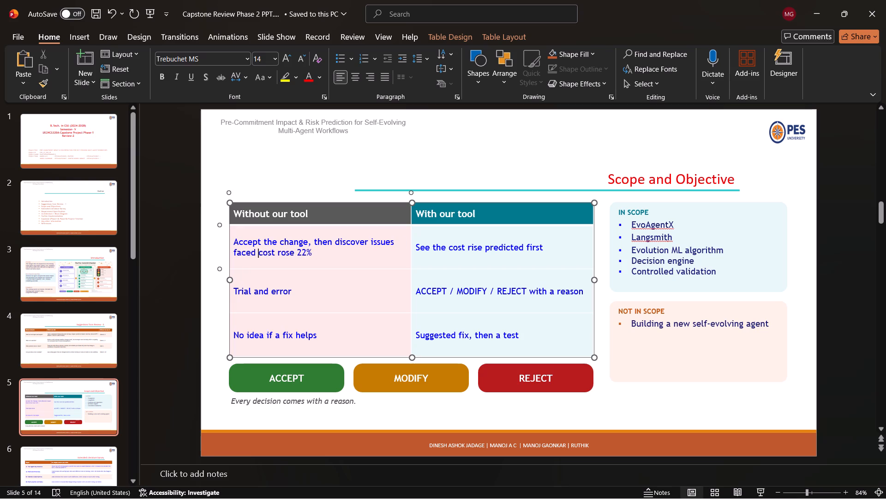
text(ex)
key(shift+colon)
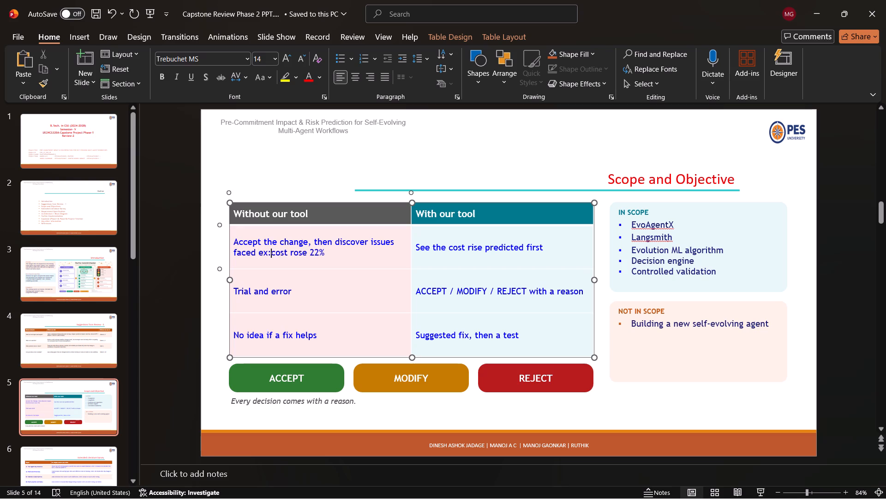
key(space)
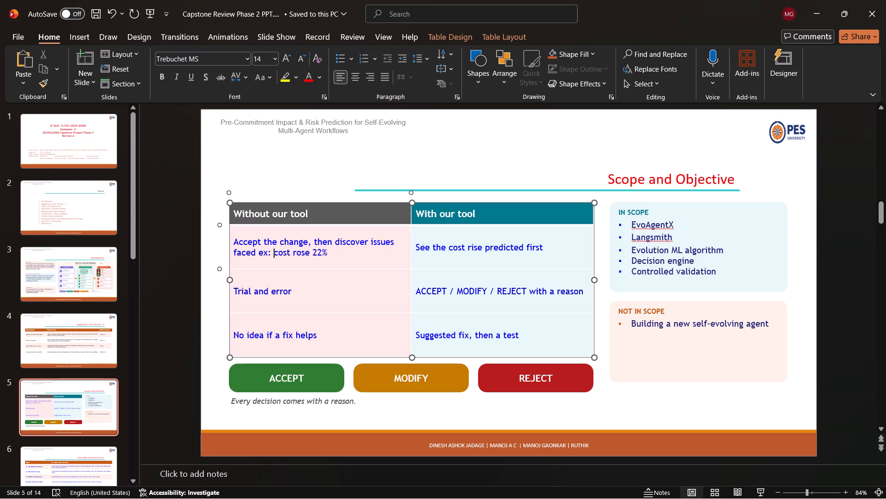
Replace "rose" with "+" in the same cell's cost example.
click(311, 251)
key(BackSpace)
key(BackSpace)
key(BackSpace)
key(BackSpace)
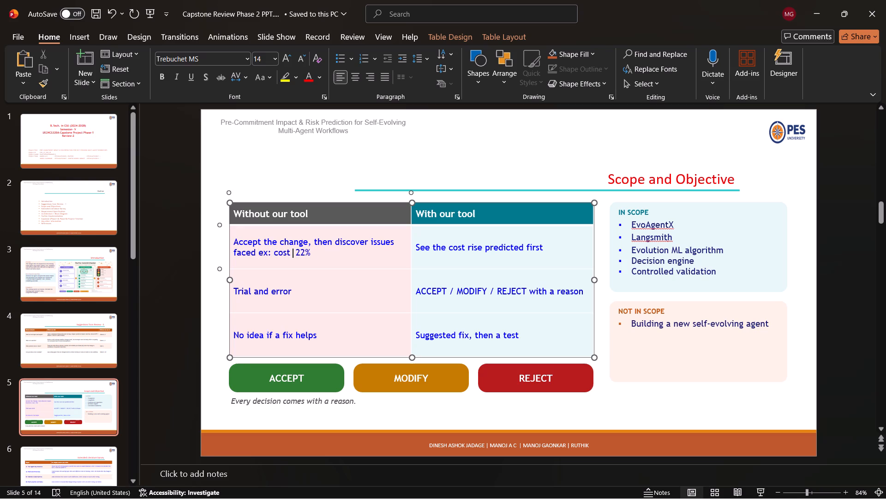
key(shift+plus)
Append ", quality -2%" after the 22% cost example in the first "Without our tool" cell.
key(Right)
key(Right)
key(Right)
key(Right)
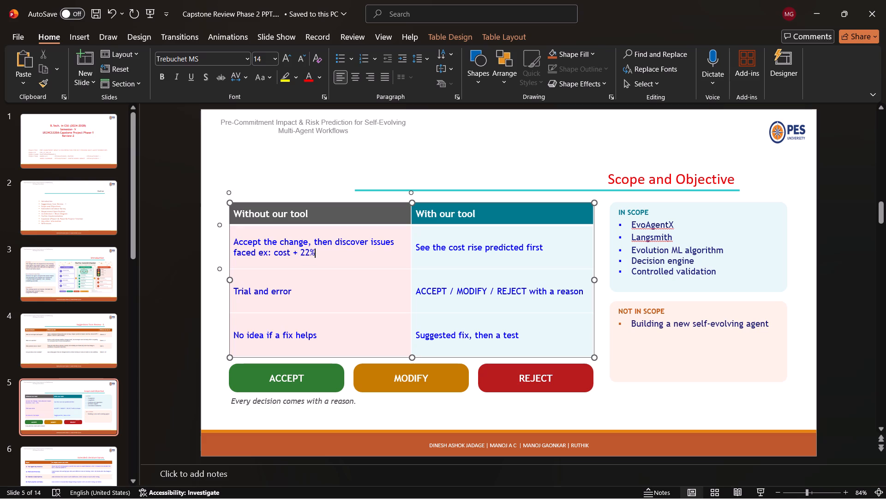
text(, quality)
key(space)
text(-2)
key(shift+percent)
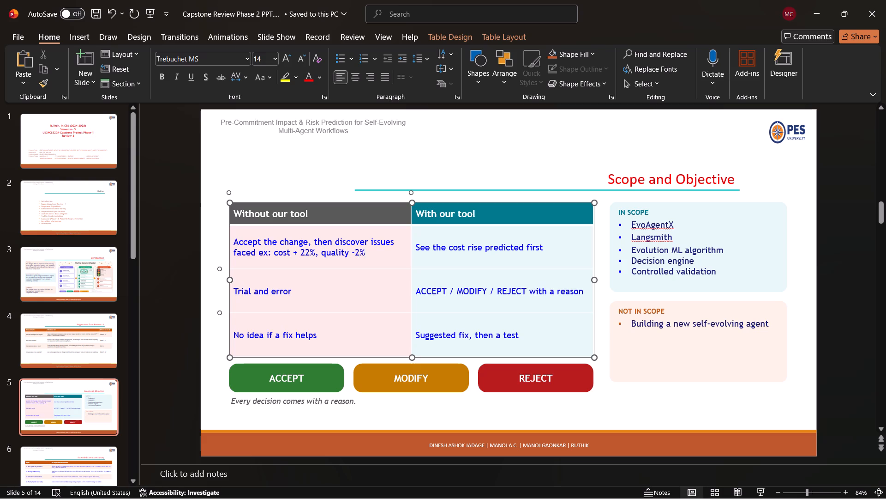
Clear the "No idea if a fix helps" text from the last row of the comparison table.
click(319, 335)
key(BackSpace)
key(BackSpace)
key(BackSpace)
key(BackSpace)
key(BackSpace)
key(BackSpace)
key(BackSpace)
key(BackSpace)
key(BackSpace)
key(BackSpace)
key(BackSpace)
key(BackSpace)
key(BackSpace)
key(BackSpace)
key(BackSpace)
key(BackSpace)
key(BackSpace)
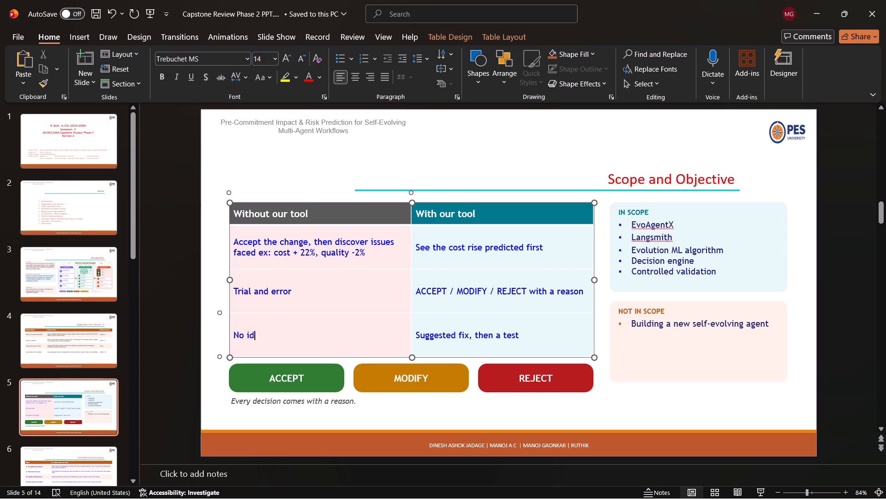
key(BackSpace)
key(BackSpace)
key(BackSpace)
key(BackSpace)
key(BackSpace)
Clear the "Suggested fix, then a test" text from the last "With our tool" cell.
click(532, 340)
key(BackSpace)
key(BackSpace)
key(BackSpace)
key(BackSpace)
key(BackSpace)
key(BackSpace)
key(BackSpace)
key(BackSpace)
key(BackSpace)
key(BackSpace)
key(BackSpace)
key(BackSpace)
key(BackSpace)
key(BackSpace)
key(BackSpace)
key(BackSpace)
key(BackSpace)
key(BackSpace)
key(BackSpace)
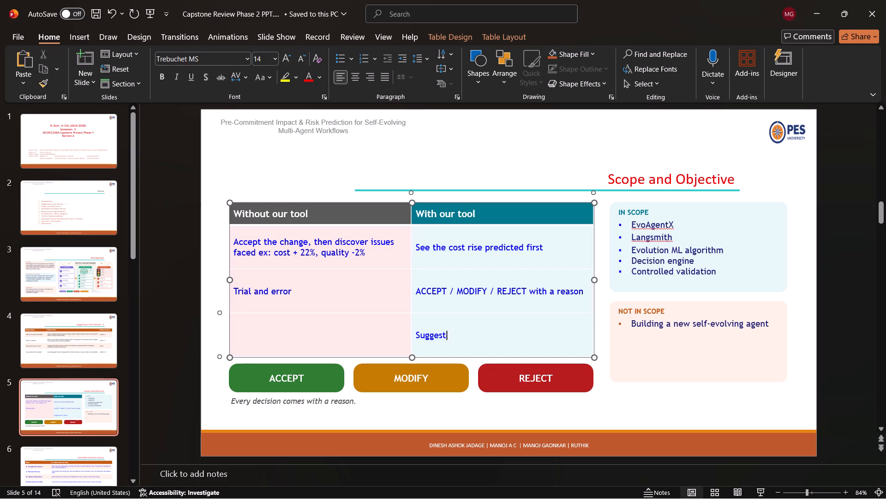
key(BackSpace)
key(BackSpace)
key(BackSpace)
key(BackSpace)
key(BackSpace)
key(BackSpace)
key(BackSpace)
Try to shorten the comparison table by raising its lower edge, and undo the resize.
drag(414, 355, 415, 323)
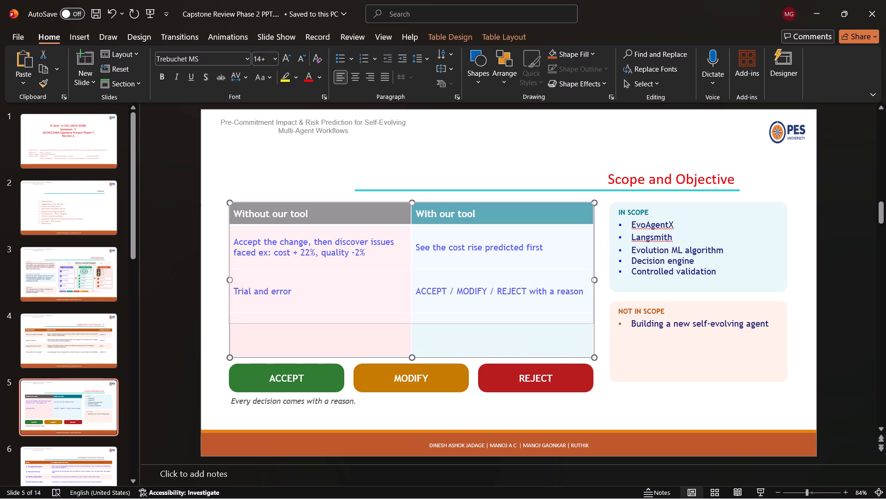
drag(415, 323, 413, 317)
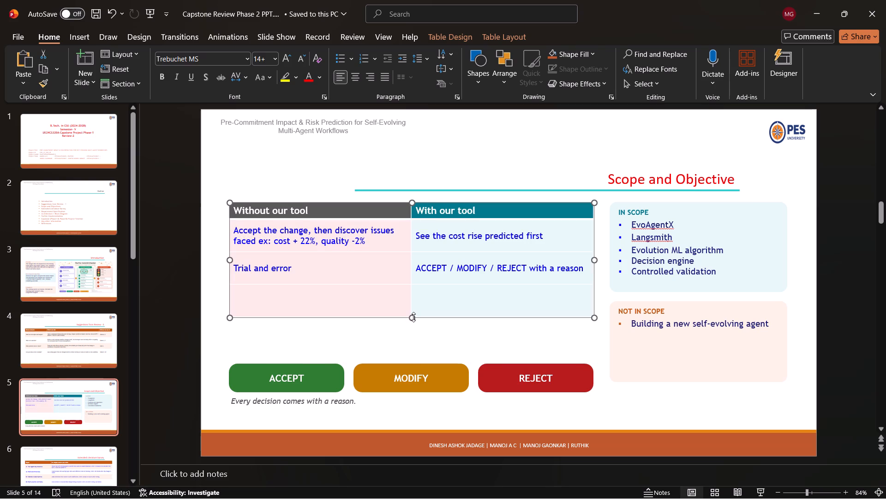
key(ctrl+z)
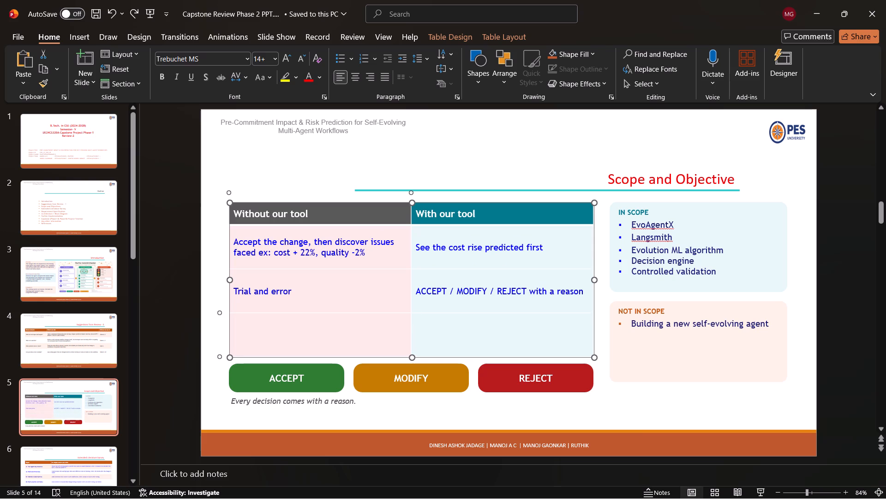
Delete the emptied last row of the comparison table and save the presentation.
click(405, 324)
key(BackSpace)
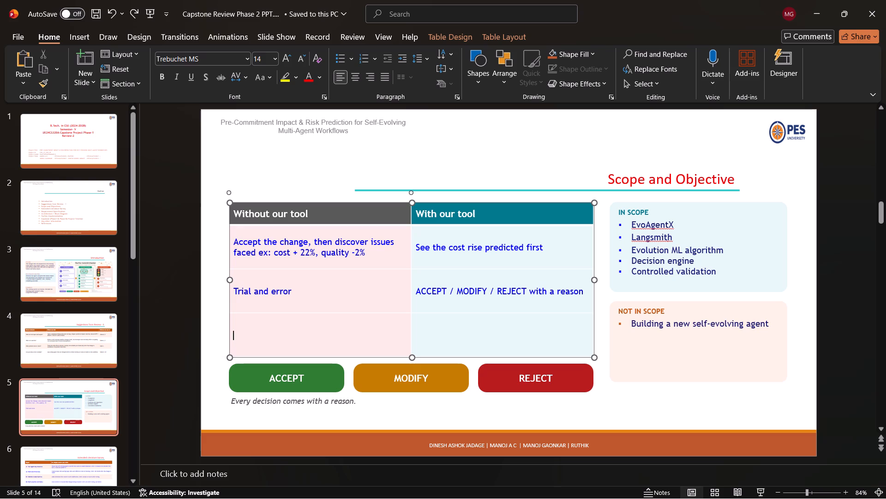
click(388, 363)
click(386, 345)
drag(441, 320, 402, 346)
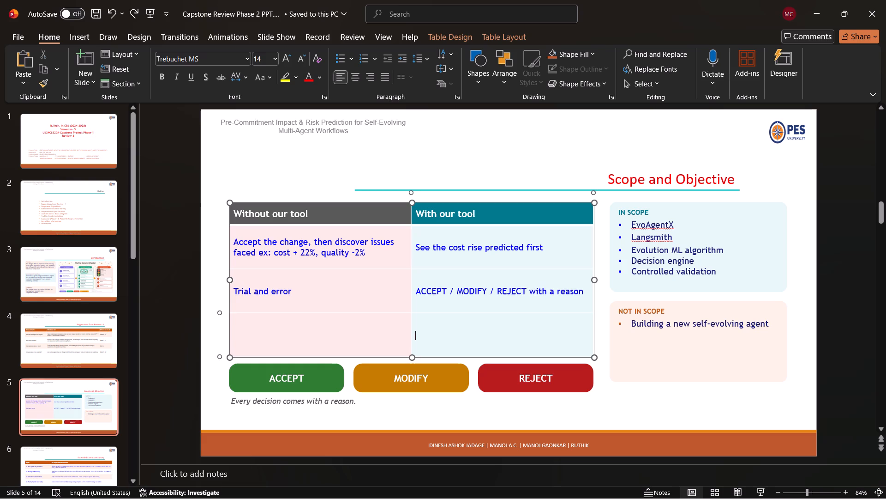
drag(402, 346, 356, 344)
right_click(356, 344)
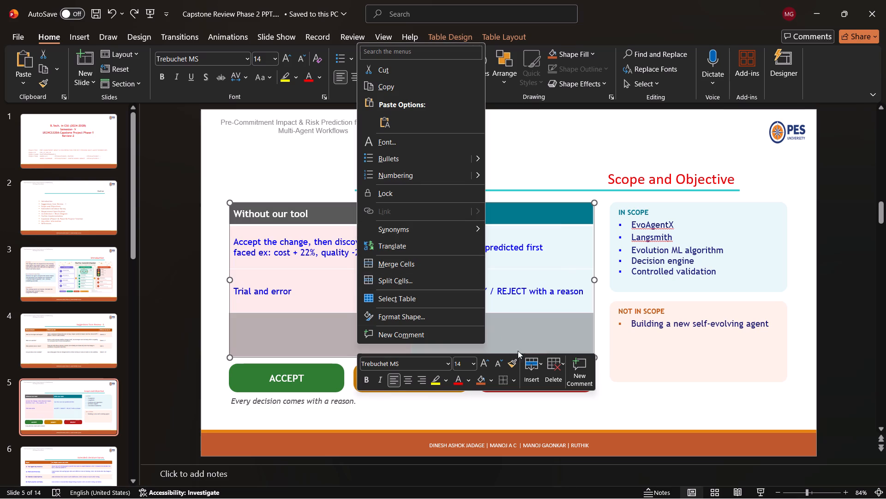
click(554, 371)
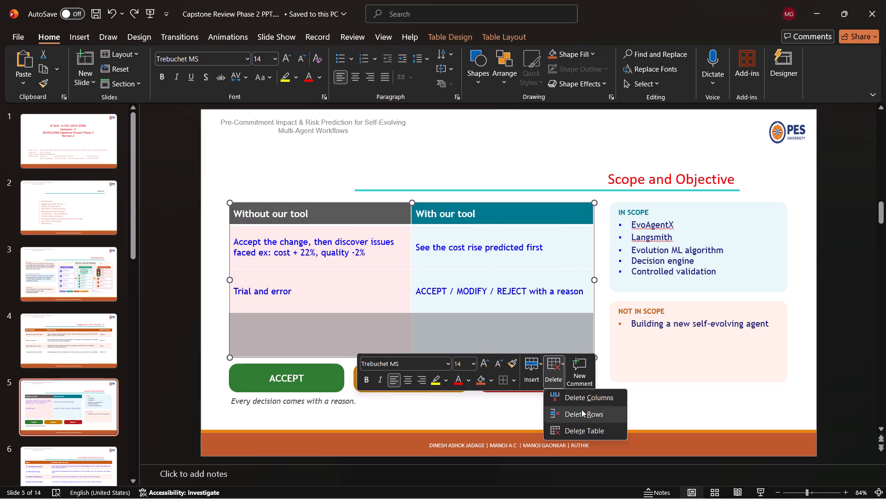
click(581, 412)
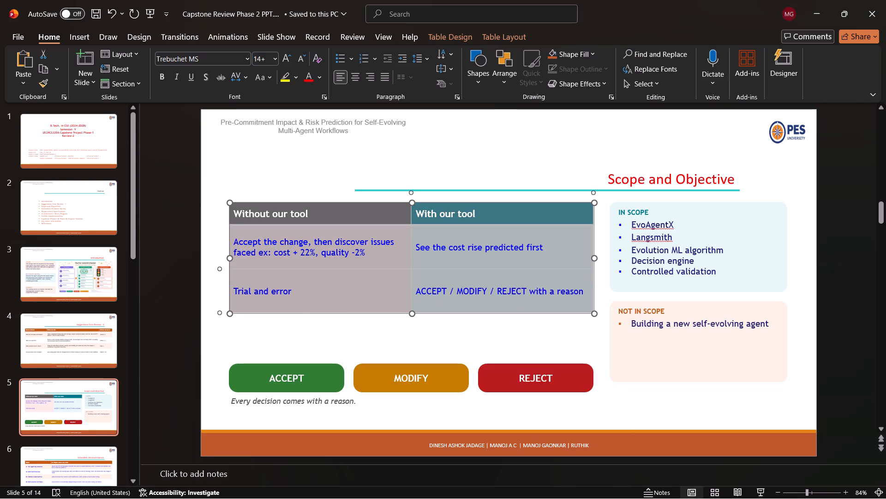
click(515, 331)
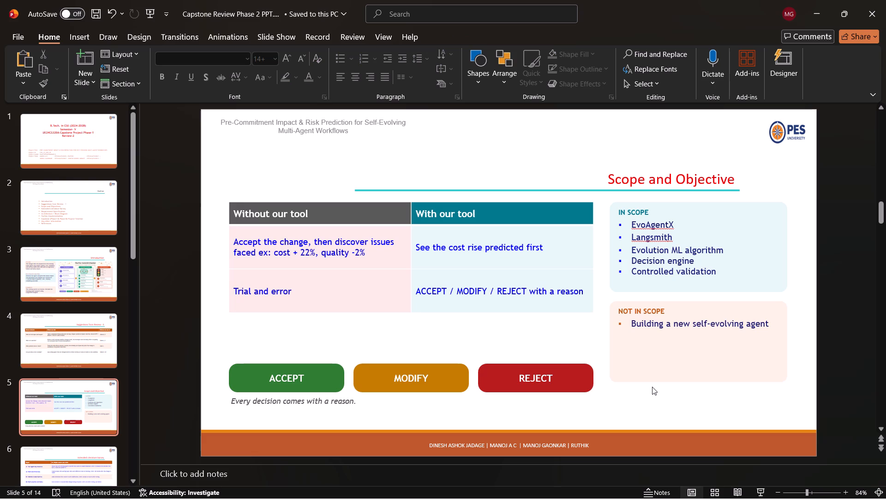
key(ctrl+s)
On the Requirement Specification slide, change the "Takes a change" example to "new tools are added to agent" and save.
key(Down)
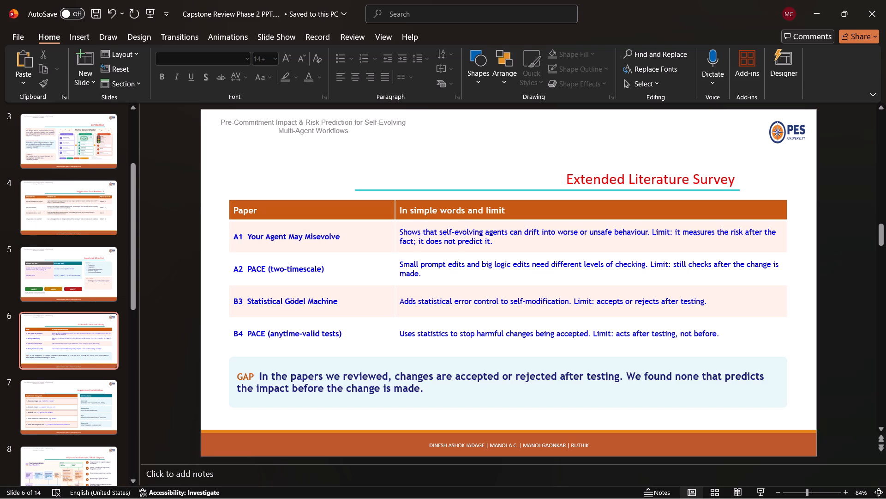
key(Down)
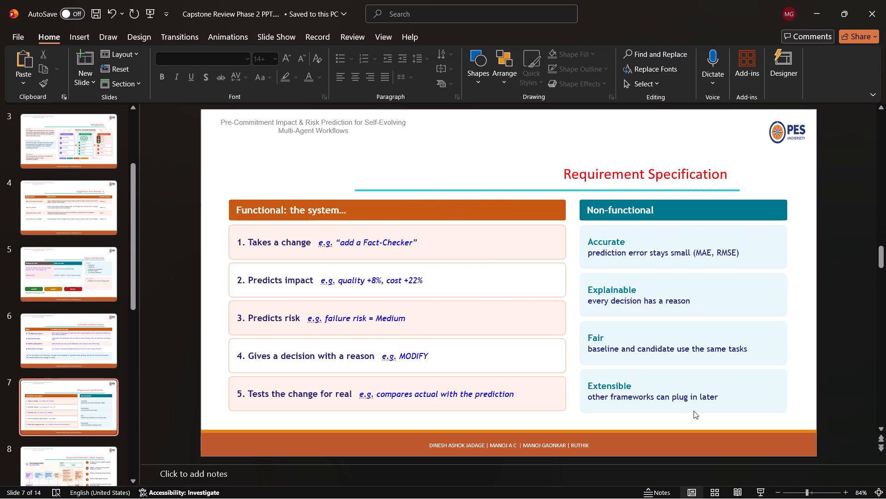
key(ctrl+s)
click(413, 242)
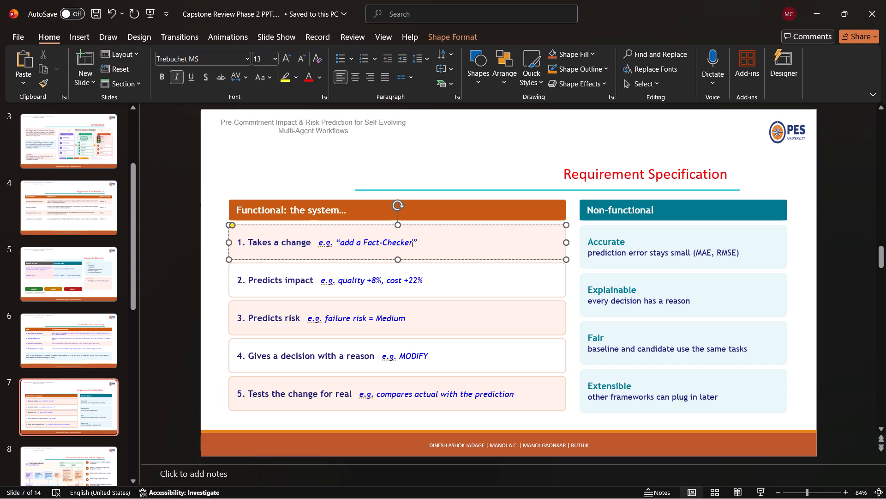
key(BackSpace)
key(BackSpace)
key(BackSpace)
key(BackSpace)
key(BackSpace)
key(BackSpace)
key(BackSpace)
key(BackSpace)
key(BackSpace)
key(BackSpace)
key(BackSpace)
key(BackSpace)
key(BackSpace)
key(BackSpace)
key(BackSpace)
key(BackSpace)
key(BackSpace)
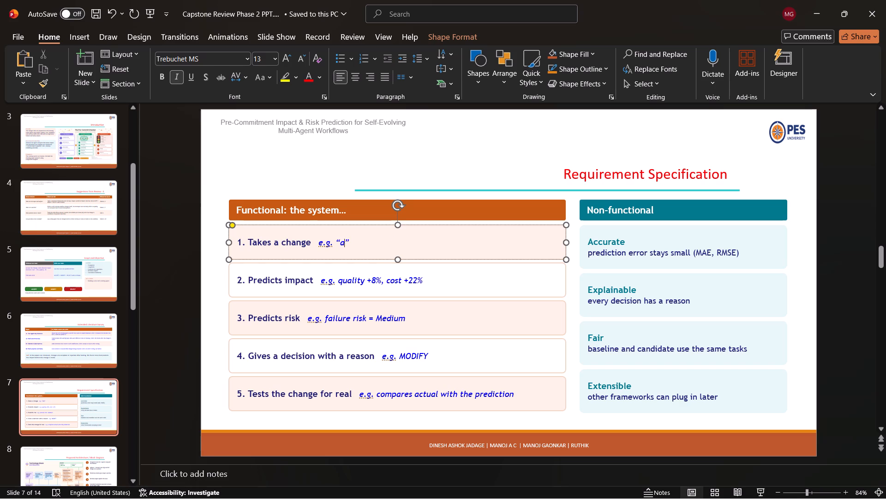
key(BackSpace)
key(t)
key(BackSpace)
text(mo)
key(BackSpace)
key(BackSpace)
text(new tools are added)
key(space)
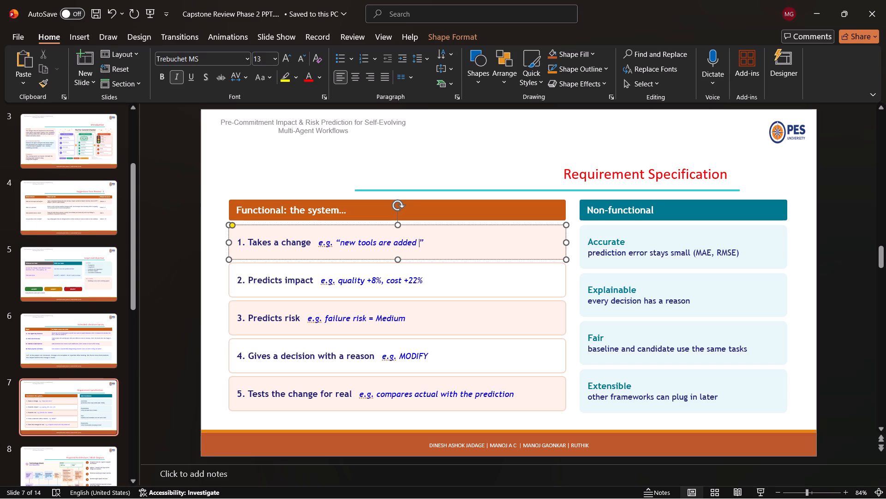
text(to)
key(space)
text(agent)
click(798, 384)
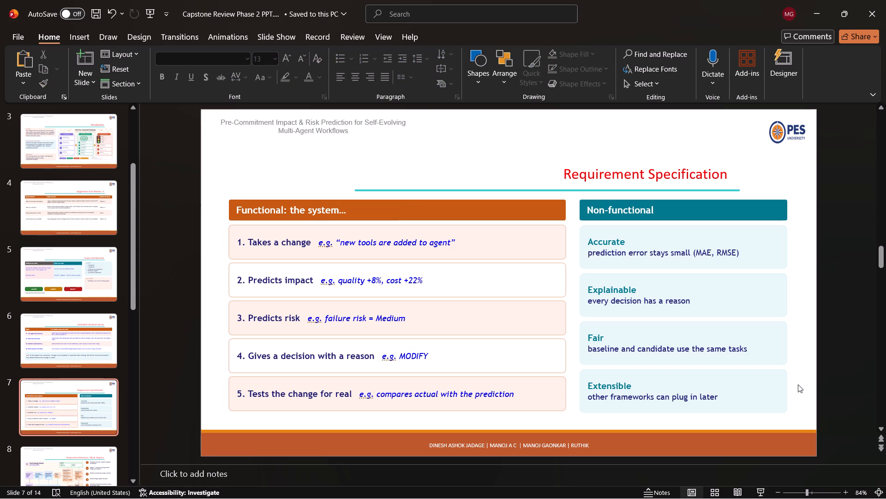
key(ctrl+s)
Go to the Proposed Architecture / Block Diagram slide and check whether the Technology Stack diagram's text can be edited.
key(Down)
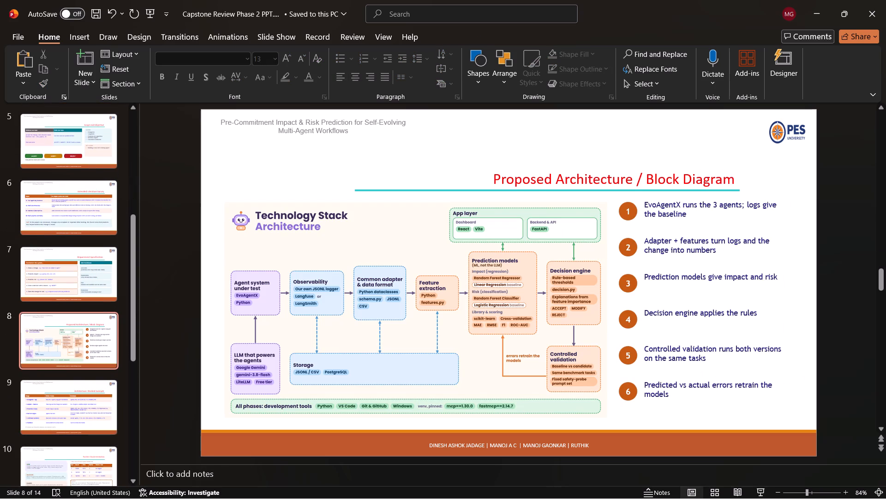
click(248, 294)
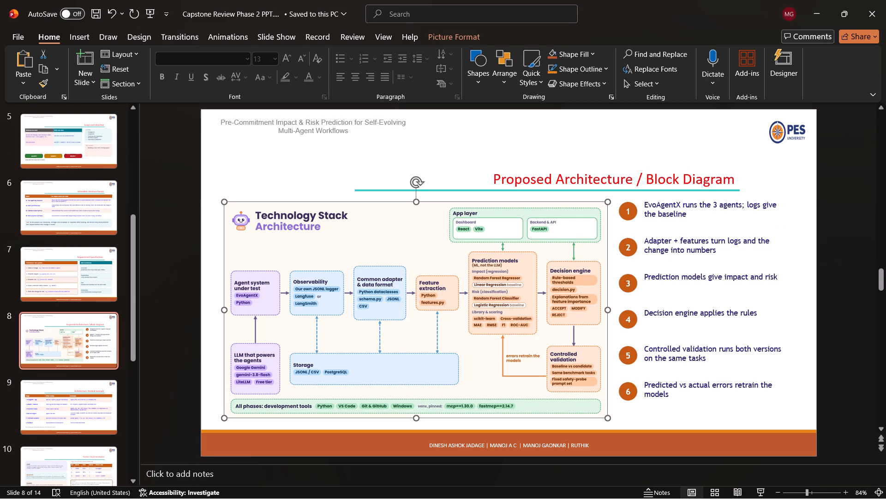
double_click(248, 294)
click(316, 171)
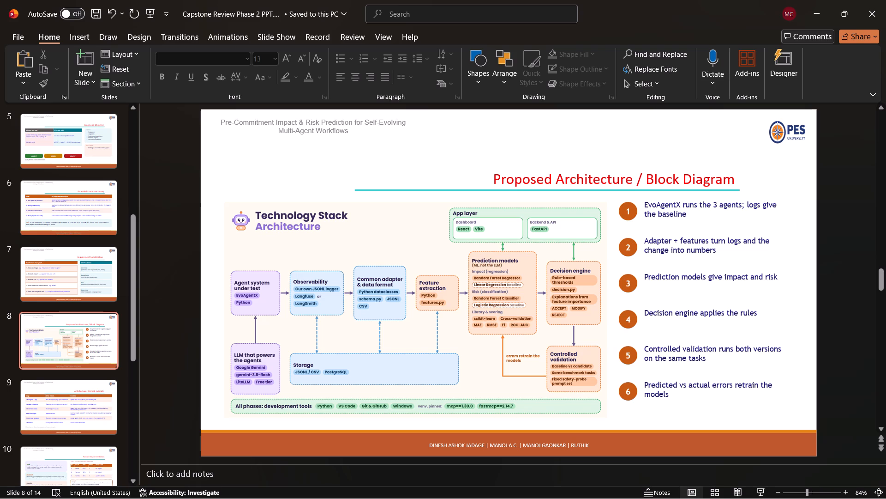
Reword point 1 beside the Technology Stack diagram as "EvoAgentX is run, monitored by Langsmith".
click(718, 202)
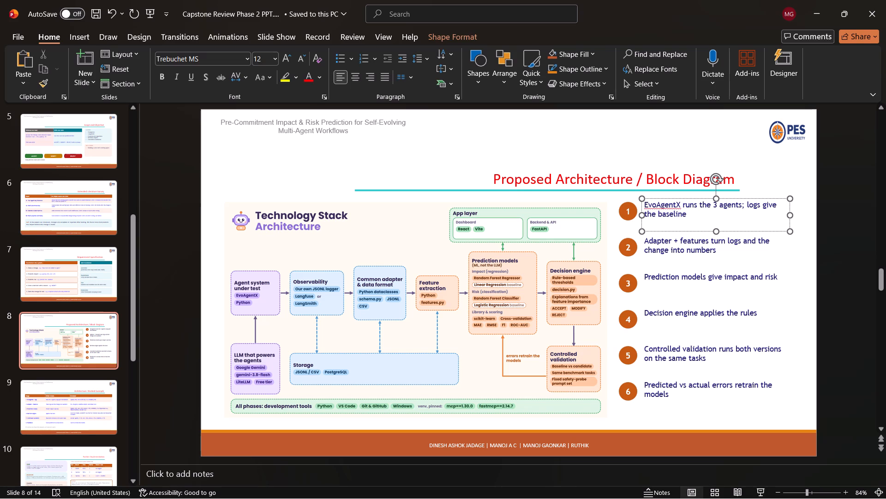
key(BackSpace)
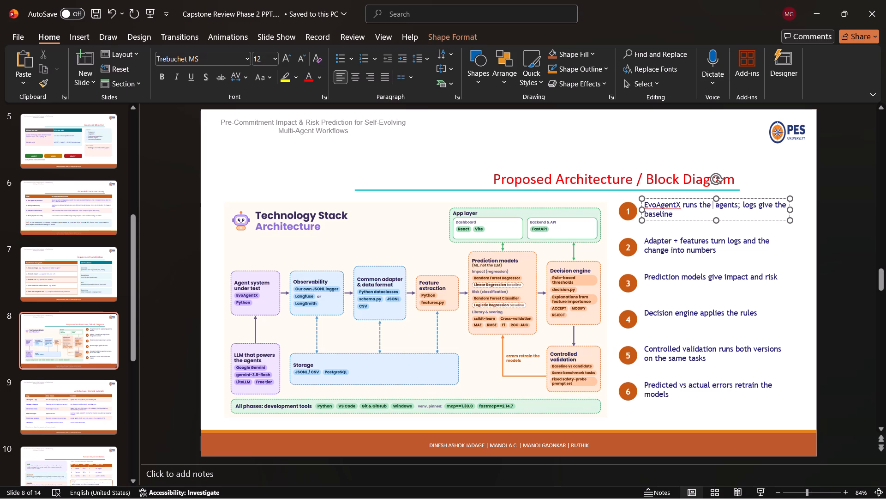
click(695, 213)
key(BackSpace)
key(BackSpace)
key(BackSpace)
key(BackSpace)
key(BackSpace)
key(BackSpace)
key(BackSpace)
key(BackSpace)
key(BackSpace)
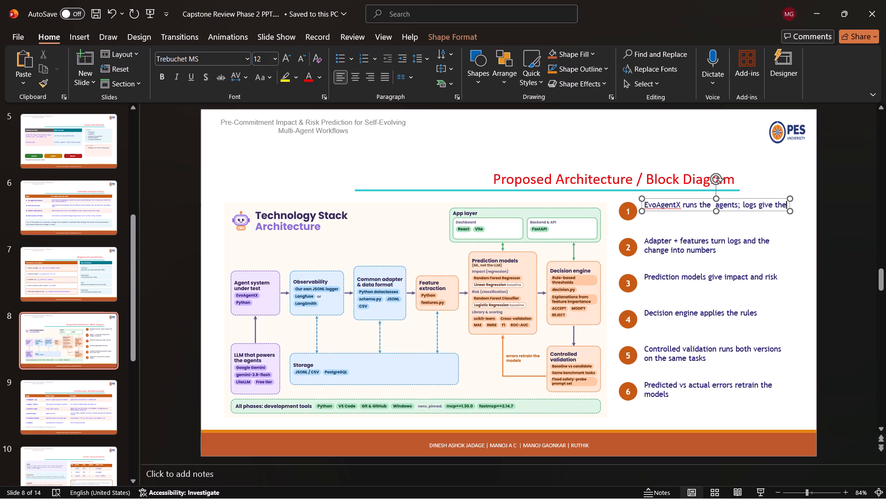
key(BackSpace)
key(BackSpace)
key(BackSpace)
key(BackSpace)
key(BackSpace)
key(BackSpace)
key(BackSpace)
key(BackSpace)
key(BackSpace)
key(BackSpace)
key(BackSpace)
key(BackSpace)
key(BackSpace)
key(BackSpace)
key(BackSpace)
key(BackSpace)
key(BackSpace)
key(BackSpace)
key(BackSpace)
key(BackSpace)
key(BackSpace)
key(BackSpace)
key(BackSpace)
key(BackSpace)
key(BackSpace)
key(BackSpace)
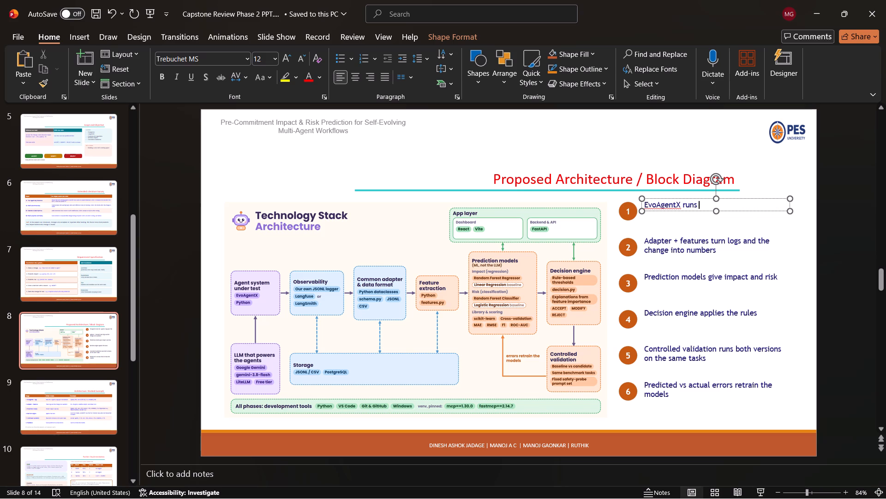
key(BackSpace)
key(BackSpace)
key(BackSpace)
key(BackSpace)
key(BackSpace)
key(space)
text(is)
key(space)
text(runn)
key(BackSpace)
text(, monitoe)
key(BackSpace)
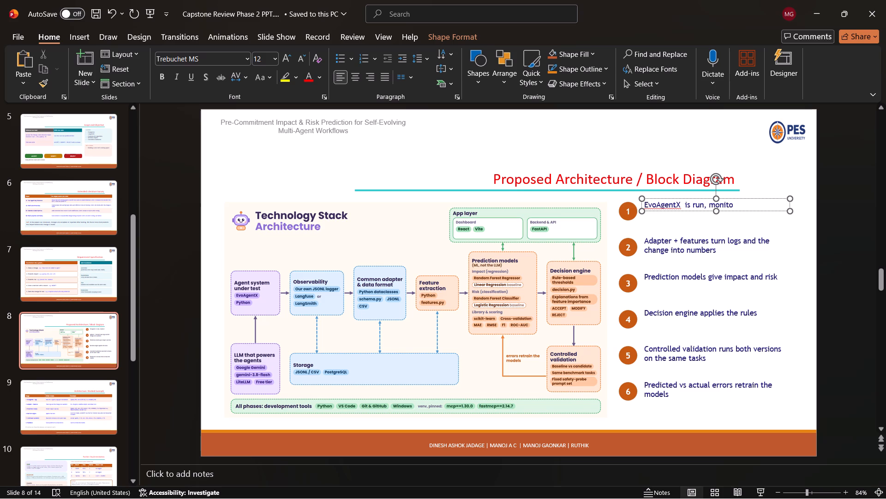
text(red)
key(space)
text(by)
key(space)
key(shift+l)
text(angsmith)
Go through points 2 to 6 on the Proposed Architecture slide and save the presentation.
click(772, 251)
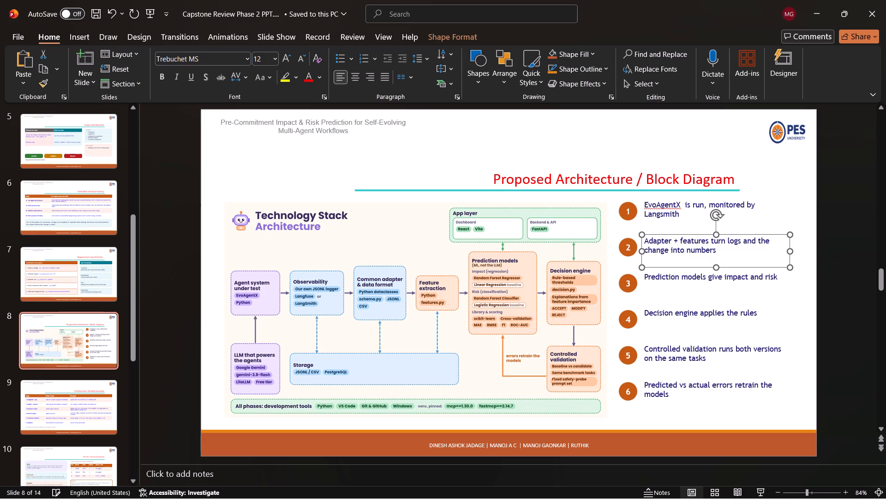
click(722, 250)
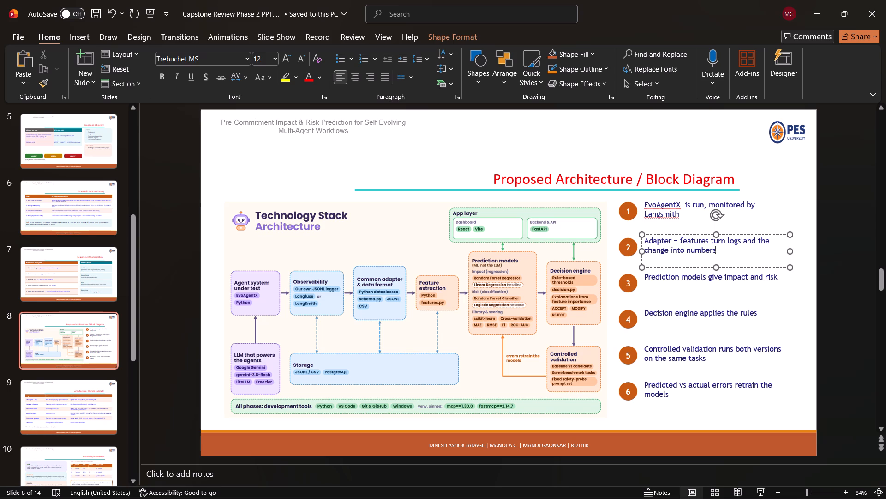
click(680, 274)
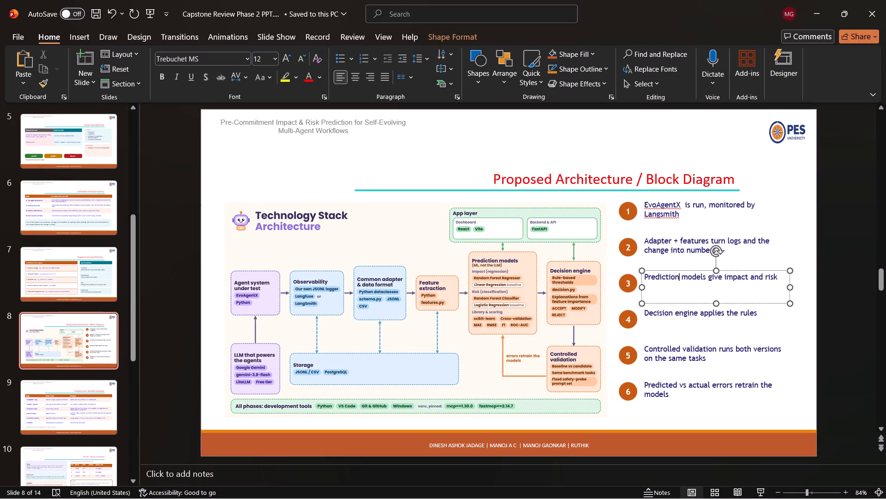
click(683, 328)
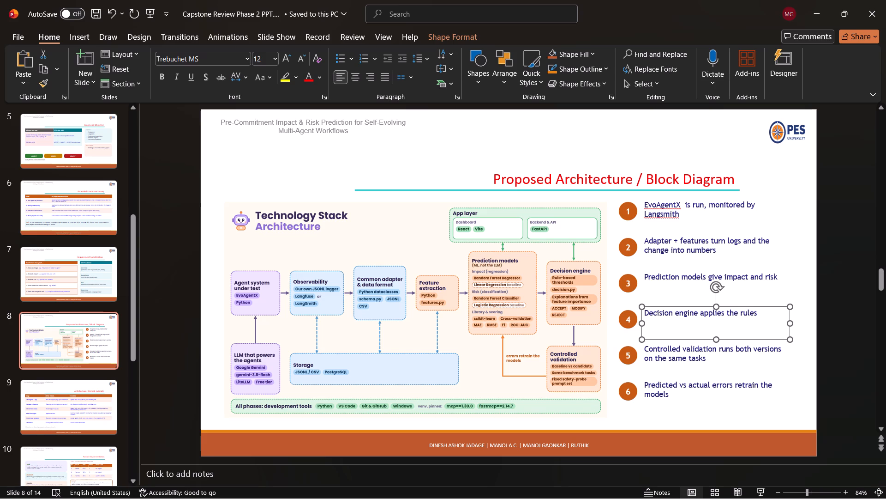
click(678, 354)
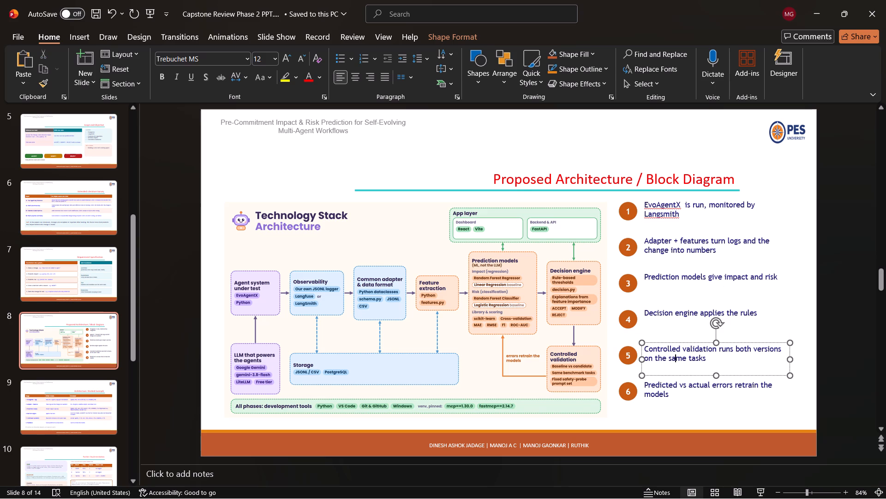
click(685, 392)
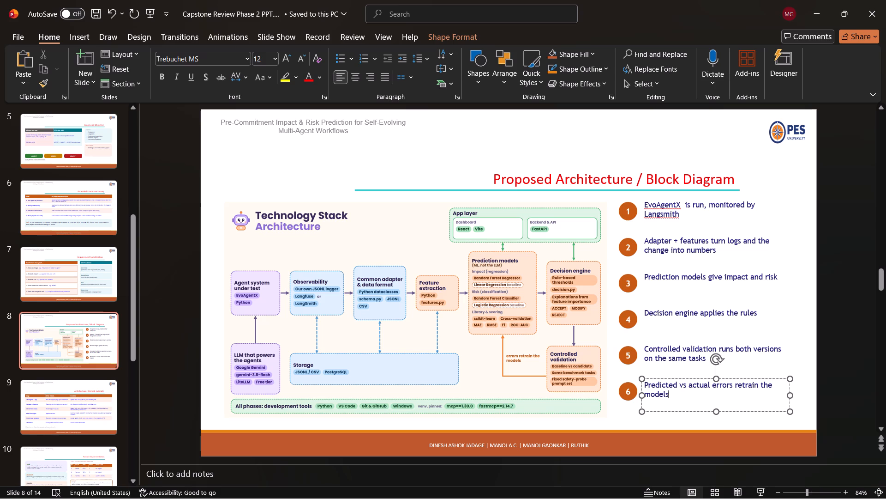
click(688, 418)
key(ctrl+s)
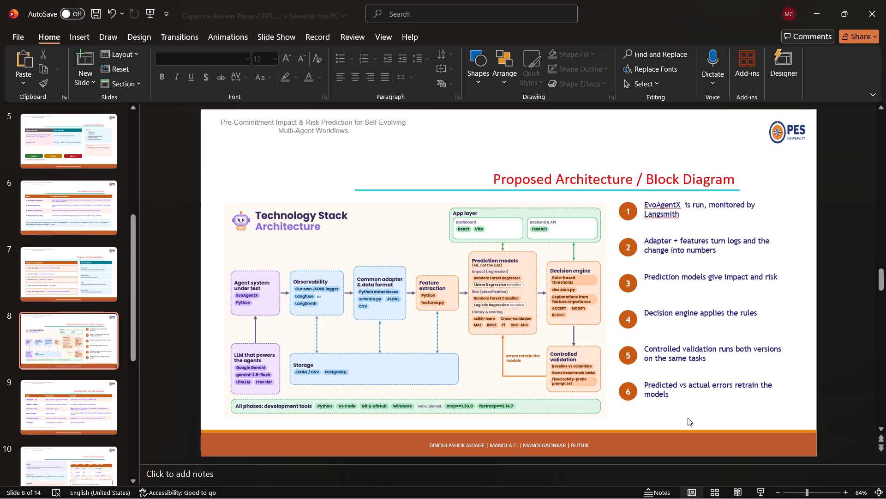
On the Architecture: Worked Example slide, change the "What it does" text for EvoAgentX + logs to "Runs the agents, collects live data.".
key(Down)
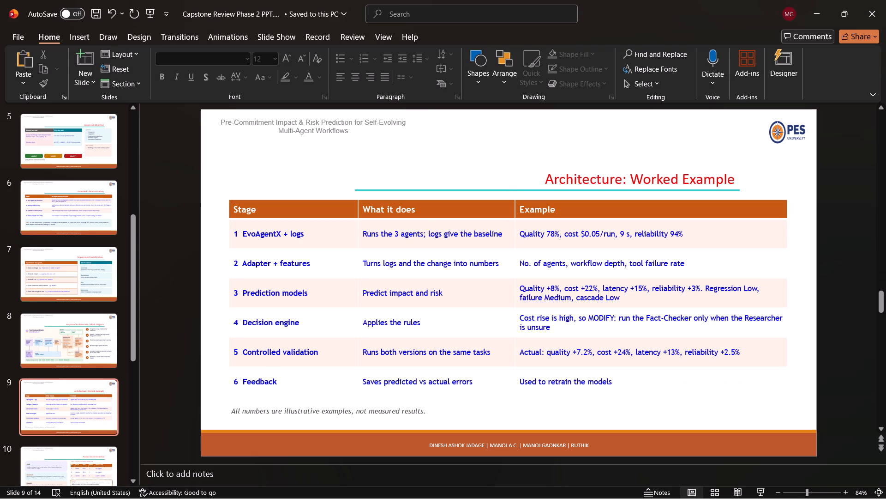
click(401, 236)
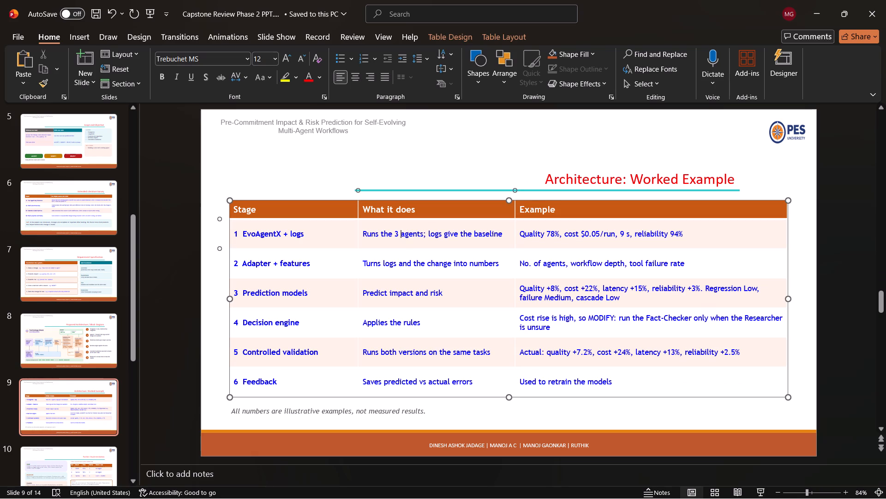
key(BackSpace)
key(BackSpace)
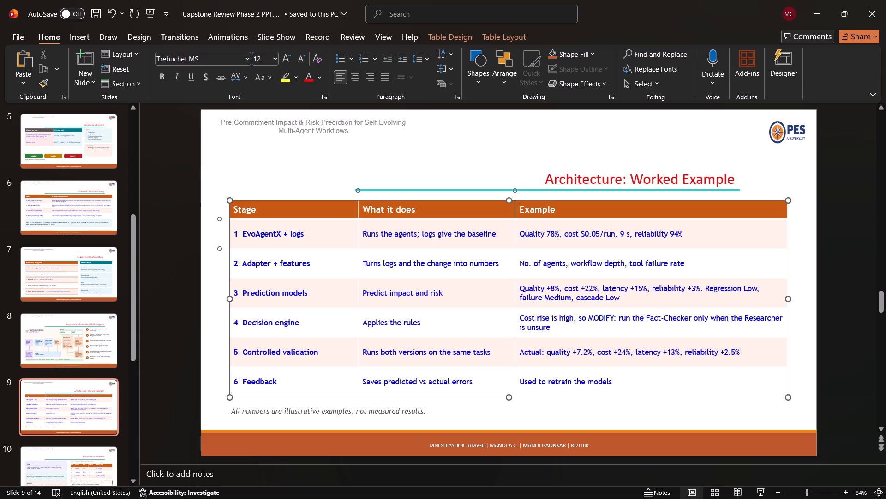
click(419, 232)
key(BackSpace)
key(space)
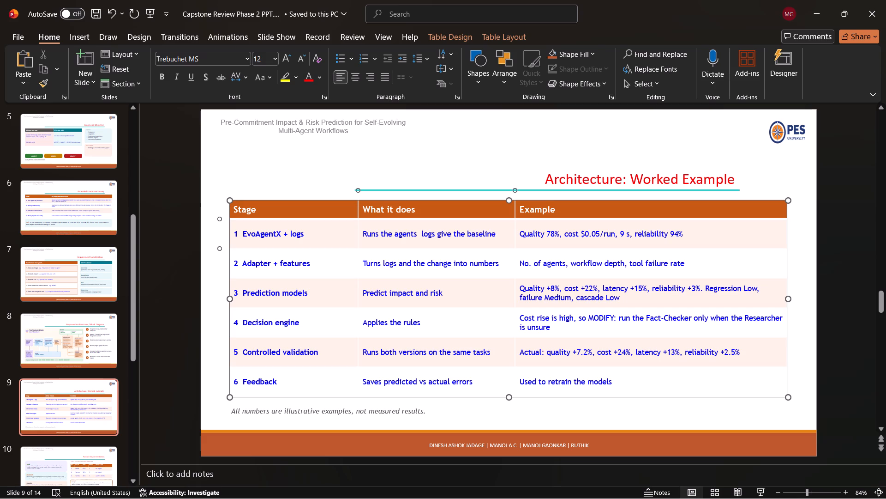
key(BackSpace)
text(, collects live data)
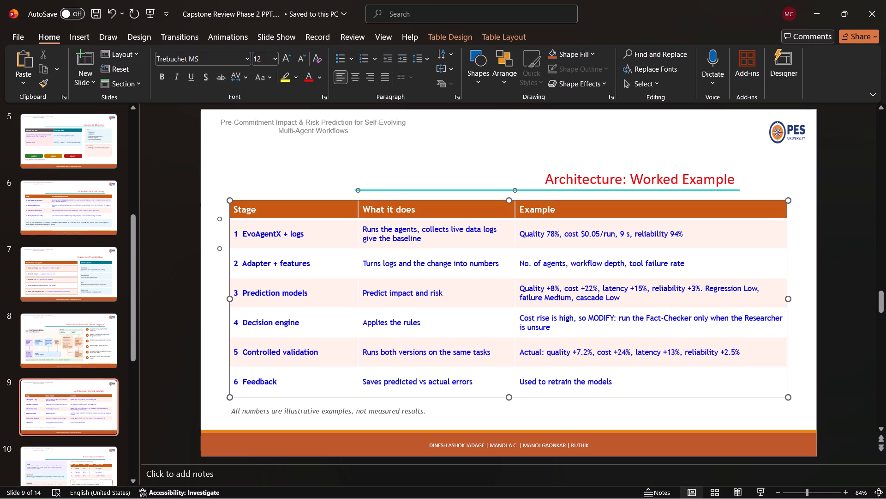
key(comma)
click(438, 236)
key(BackSpace)
key(BackSpace)
key(BackSpace)
key(BackSpace)
key(BackSpace)
key(BackSpace)
key(BackSpace)
key(BackSpace)
key(BackSpace)
key(BackSpace)
key(BackSpace)
key(BackSpace)
key(BackSpace)
key(BackSpace)
key(BackSpace)
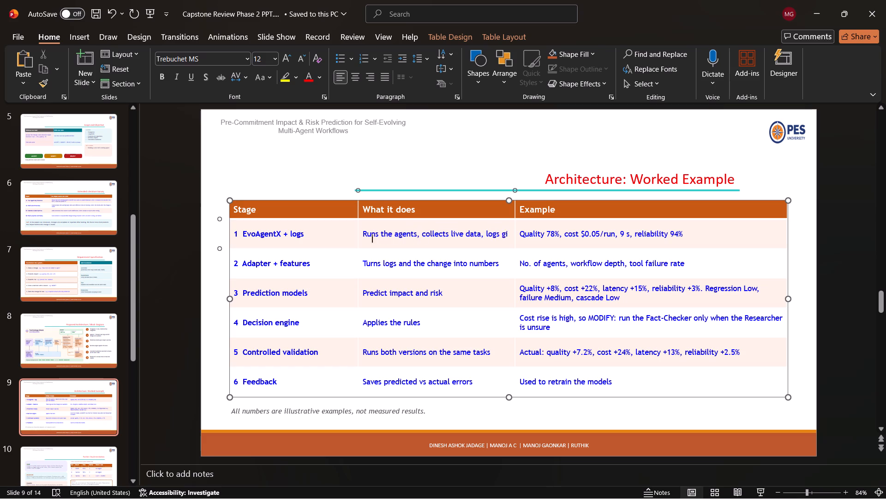
key(BackSpace)
key(BackSpace)
key(BackSpace)
key(BackSpace)
key(BackSpace)
key(BackSpace)
key(BackSpace)
key(BackSpace)
key(BackSpace)
key(period)
Add ", errors, retries" to the end of the Adapter + features example in the worked example table.
click(688, 264)
text(,)
key(space)
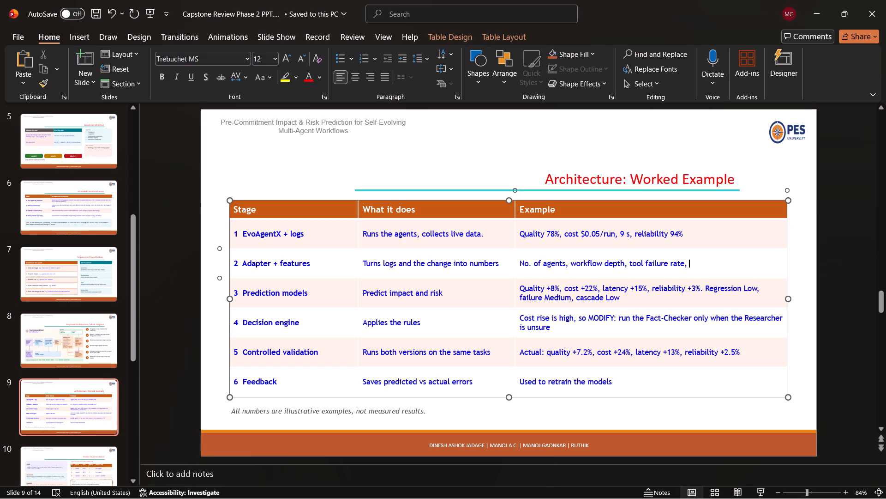
text(erors)
text(, retries)
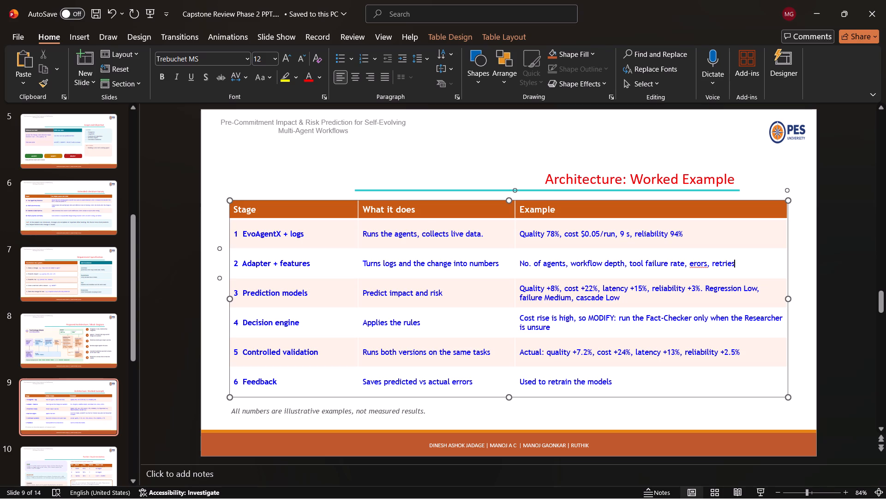
click(703, 265)
click(699, 262)
key(r)
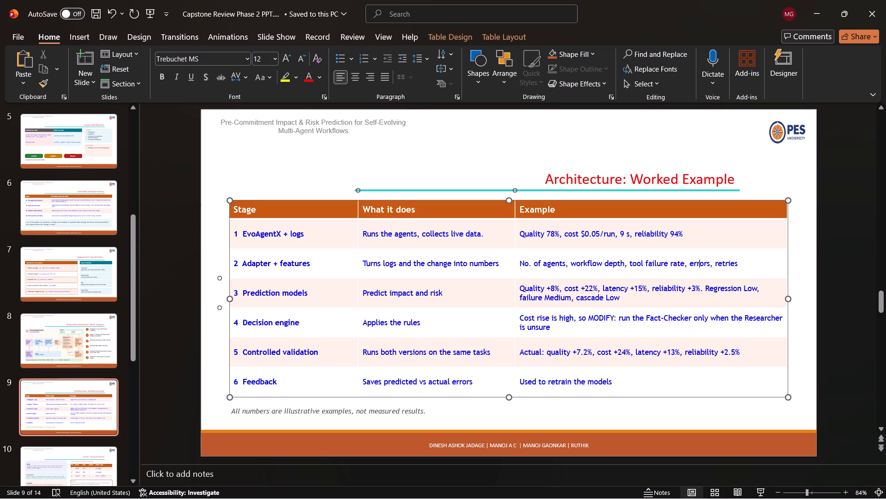
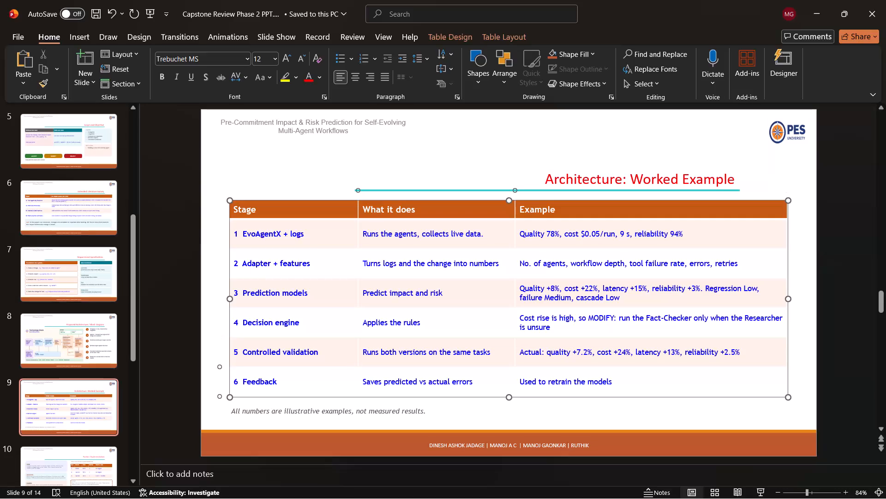
Delete the "All numbers are illustrative examples, not measured results." note below the worked example table and save the presentation.
click(689, 410)
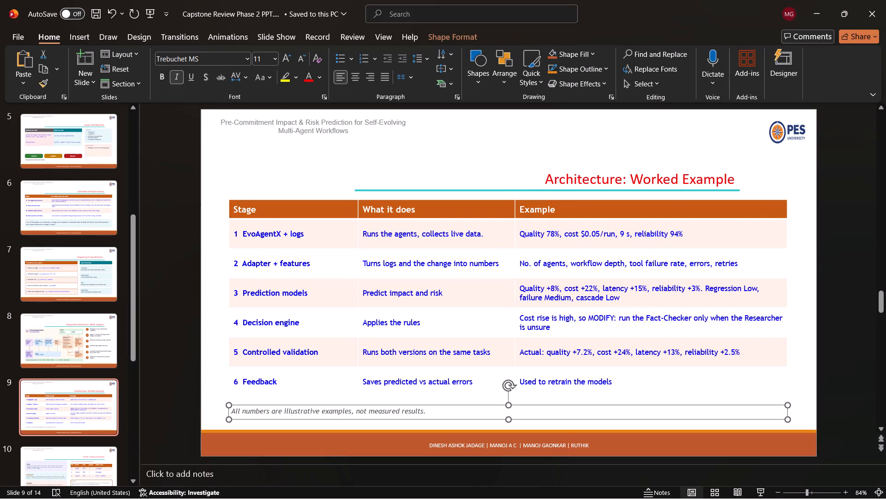
key(BackSpace)
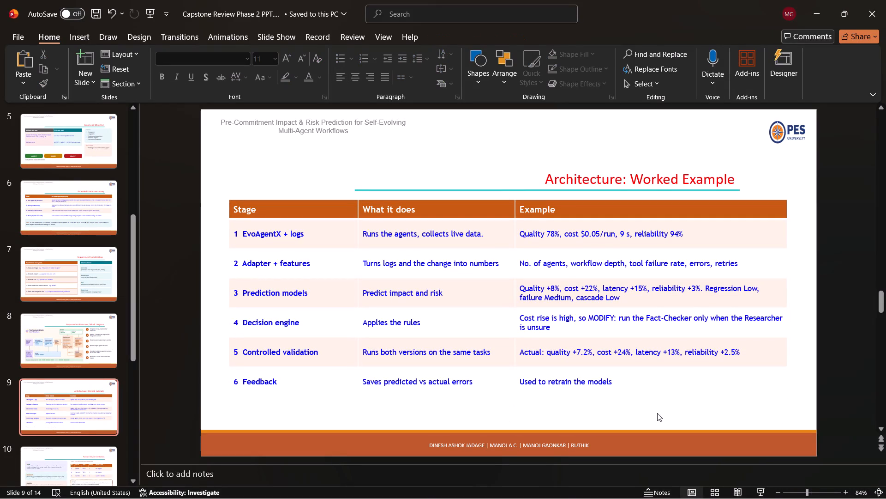
key(ctrl+s)
key(Up)
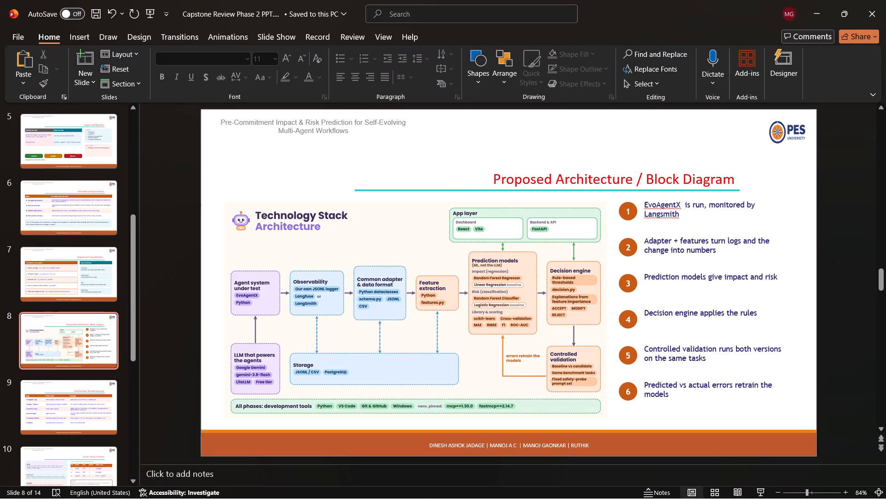
key(Up)
key(Up)
key(Down)
key(Down)
key(Down)
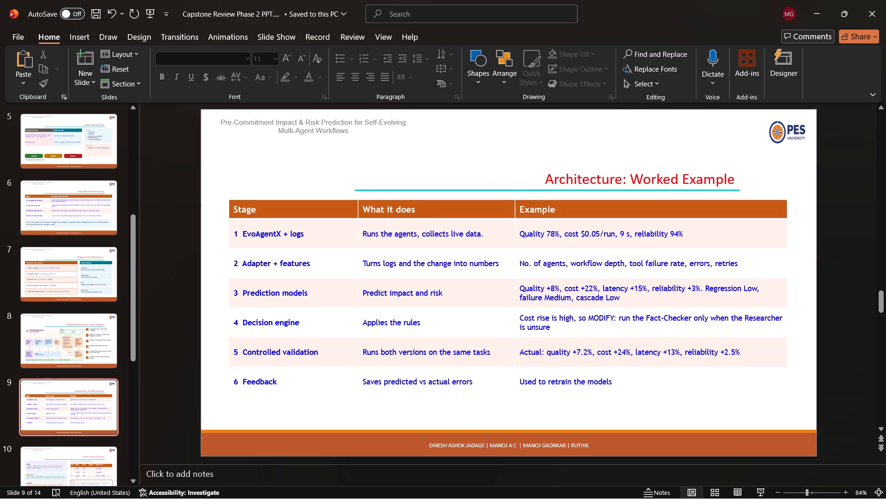
key(Down)
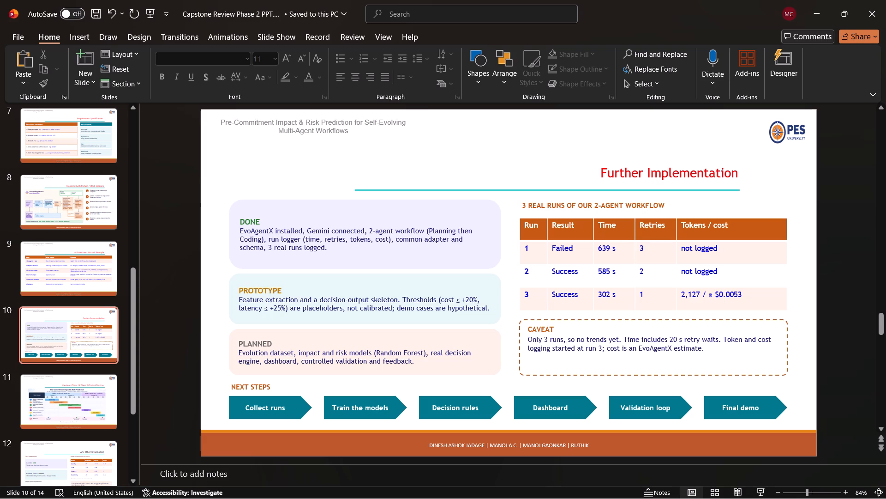
click(364, 230)
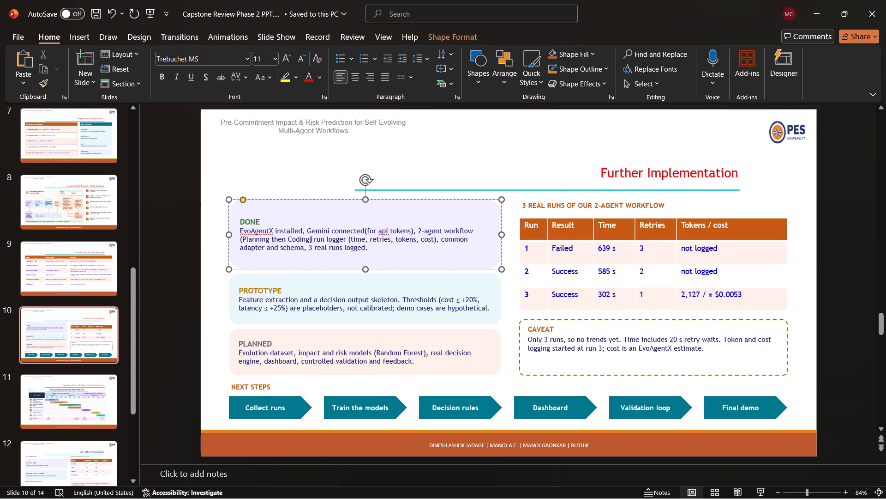
key(BackSpace)
key(BackSpace)
key(BackSpace)
key(BackSpace)
key(BackSpace)
key(BackSpace)
key(BackSpace)
key(BackSpace)
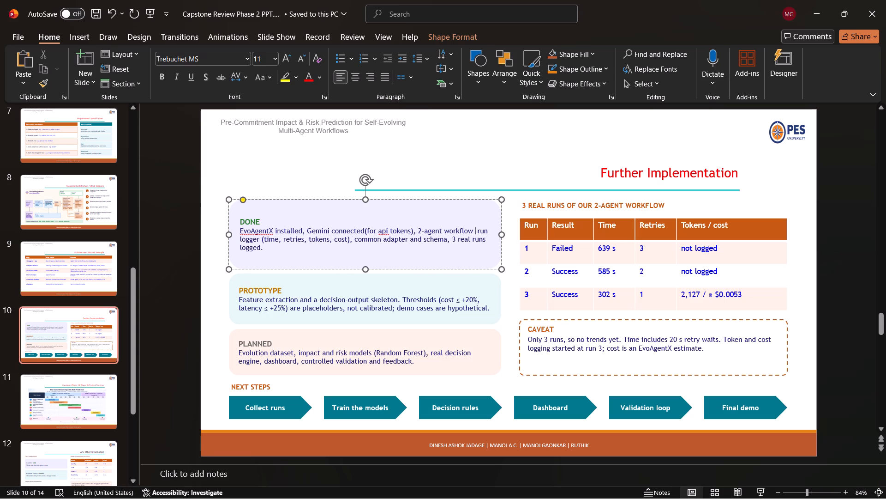
key(BackSpace)
key(BackSpace)
key(BackSpace)
key(BackSpace)
key(BackSpace)
key(BackSpace)
key(BackSpace)
key(BackSpace)
key(BackSpace)
key(BackSpace)
key(BackSpace)
key(BackSpace)
key(BackSpace)
key(BackSpace)
key(BackSpace)
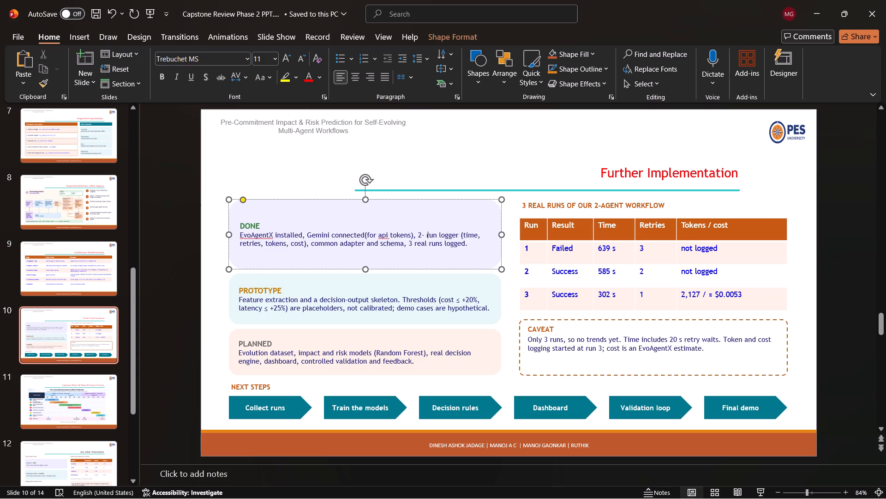
key(BackSpace)
key(BackSpace)
key(BackSpace)
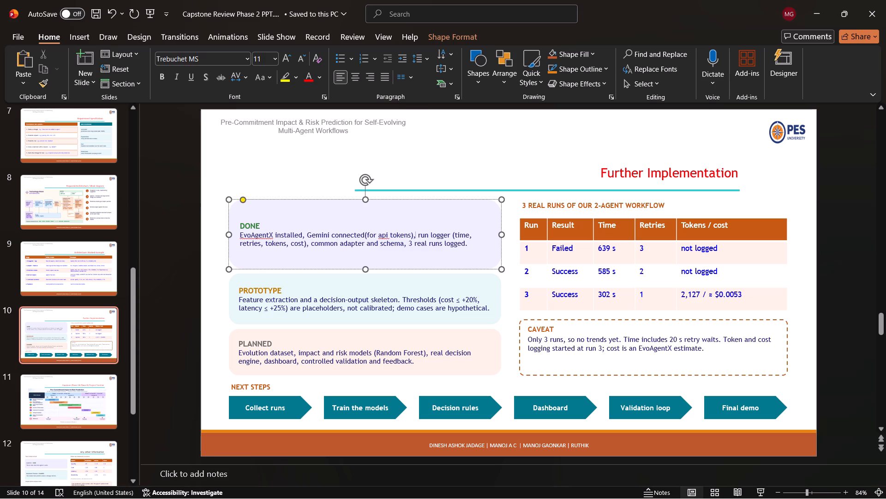
Remove "3 real runs logged" from the Done box text and end the sentence with a period after "schema".
click(466, 243)
key(BackSpace)
key(BackSpace)
key(BackSpace)
key(BackSpace)
key(BackSpace)
key(BackSpace)
key(BackSpace)
key(BackSpace)
key(BackSpace)
key(BackSpace)
key(BackSpace)
key(BackSpace)
key(BackSpace)
key(BackSpace)
key(BackSpace)
key(BackSpace)
key(BackSpace)
key(BackSpace)
key(BackSpace)
click(409, 244)
click(413, 244)
key(BackSpace)
key(BackSpace)
key(period)
Remove "common adapter and schema" from the Done box so its text ends with "run logger (time, retries, tokens, cost)".
key(BackSpace)
key(BackSpace)
key(BackSpace)
key(BackSpace)
key(BackSpace)
key(BackSpace)
key(BackSpace)
key(BackSpace)
key(BackSpace)
key(BackSpace)
key(BackSpace)
key(BackSpace)
key(BackSpace)
key(BackSpace)
key(BackSpace)
key(BackSpace)
key(BackSpace)
key(BackSpace)
key(BackSpace)
key(BackSpace)
key(BackSpace)
key(BackSpace)
key(BackSpace)
key(BackSpace)
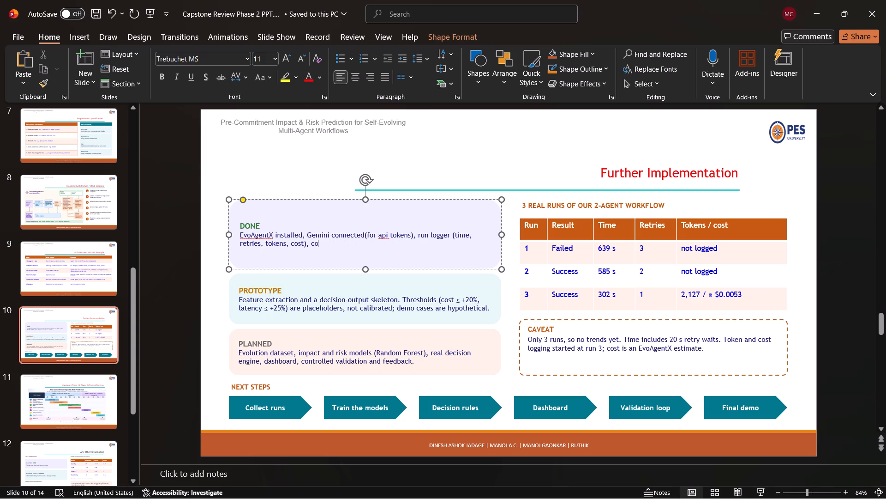
key(BackSpace)
key(BackSpace)
key(BackSpace)
key(BackSpace)
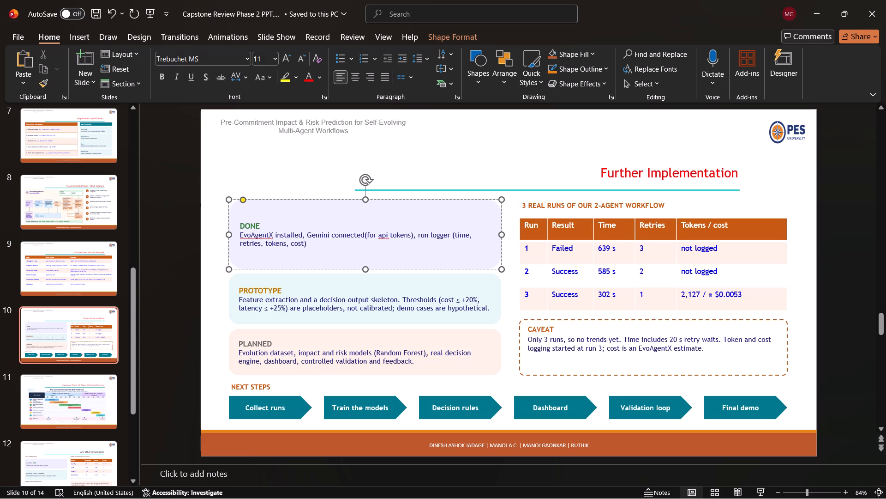
Save the presentation with the shortened Done box on the Further Implementation slide.
click(375, 284)
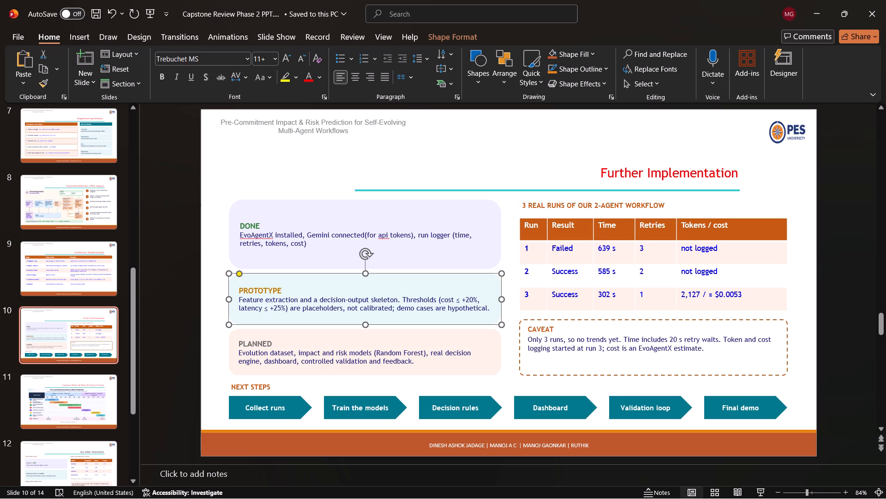
scroll(340, 289, down, 1)
key(Up)
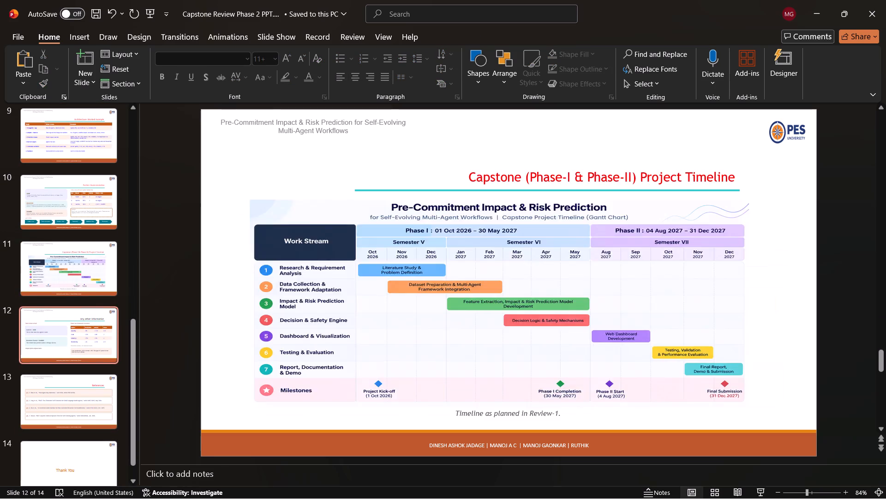
key(Up)
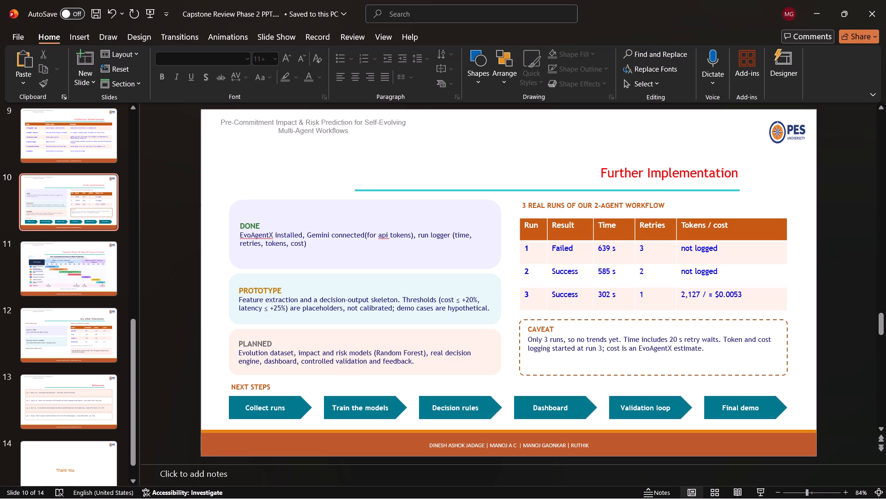
key(ctrl+s)
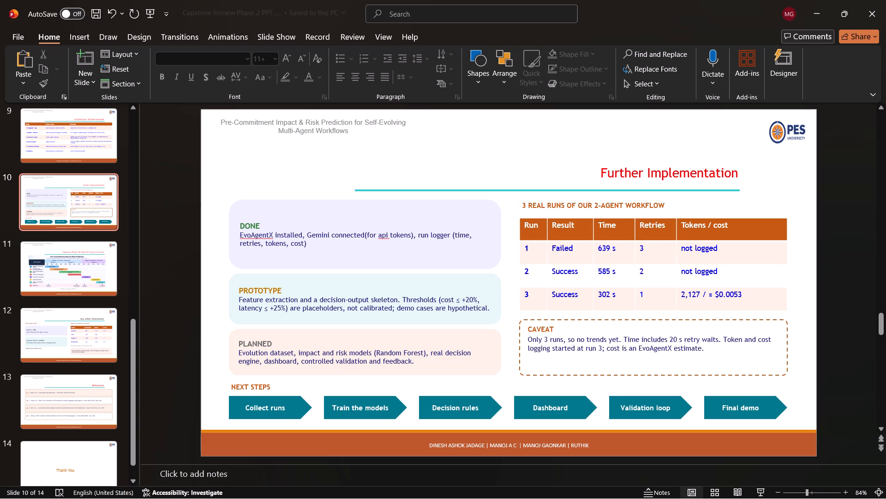
key(ctrl+s)
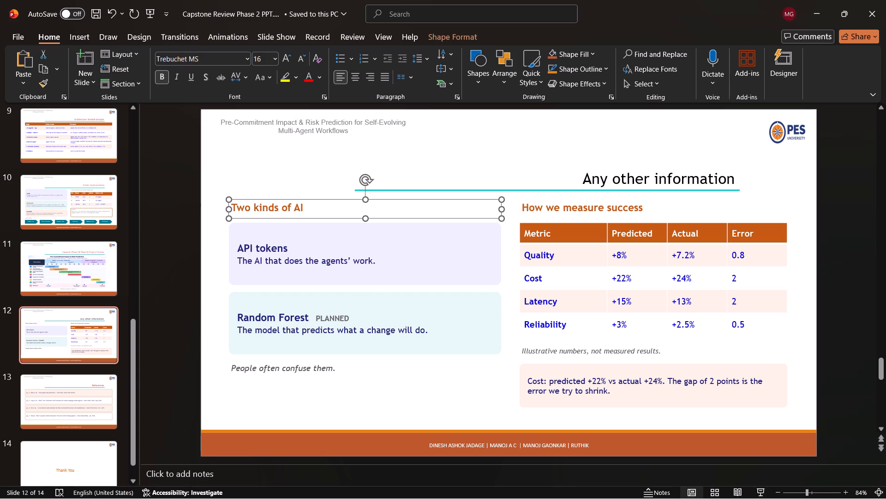
key(BackSpace)
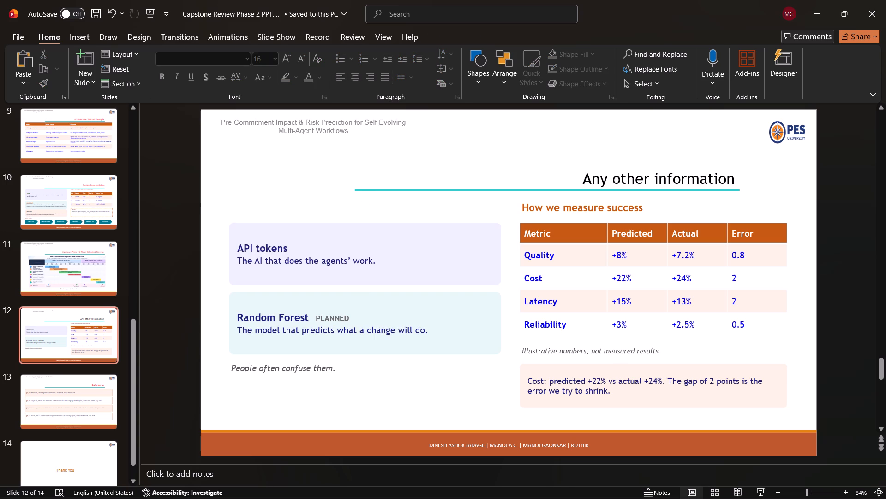
Reword the description under API tokens as "The free api tokens to use with EvoAgentx".
click(350, 259)
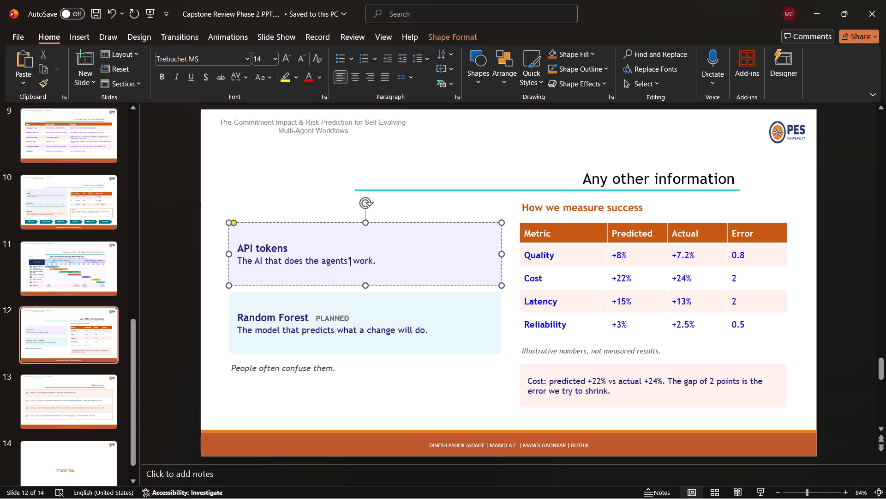
key(BackSpace)
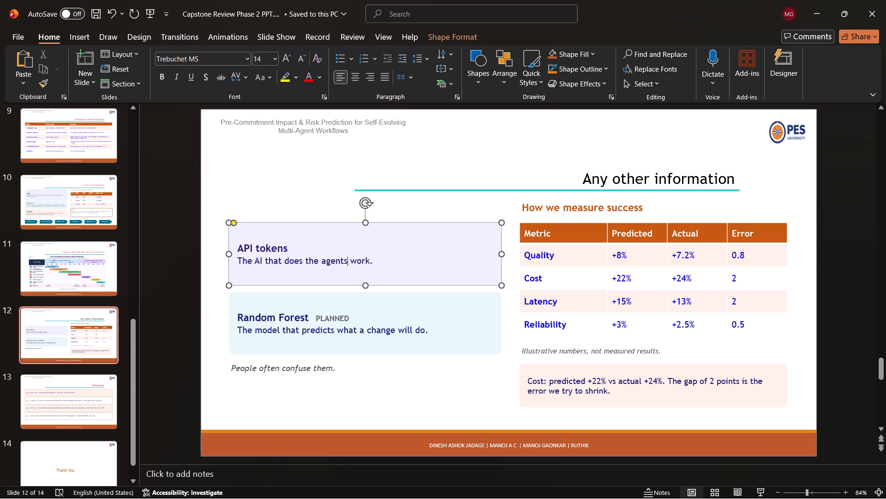
click(376, 257)
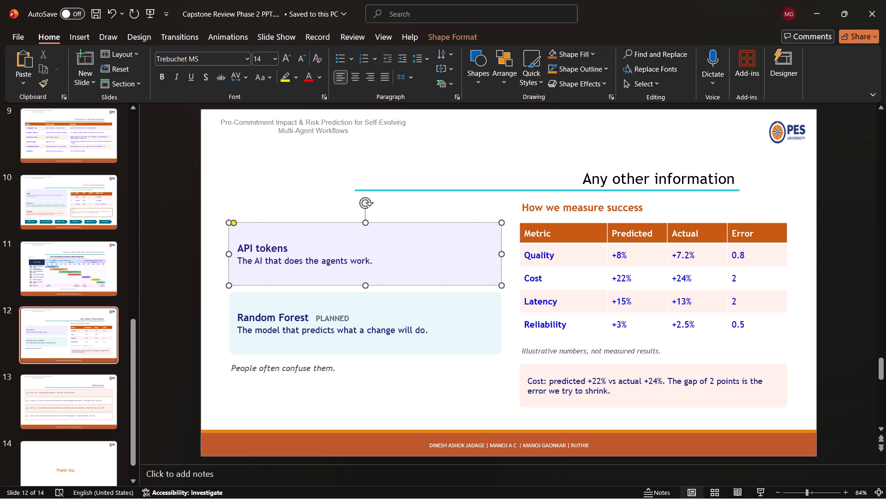
click(380, 262)
key(shift+t)
key(BackSpace)
key(BackSpace)
key(BackSpace)
key(BackSpace)
key(BackSpace)
key(BackSpace)
key(BackSpace)
key(BackSpace)
key(BackSpace)
key(BackSpace)
key(BackSpace)
key(BackSpace)
key(BackSpace)
key(BackSpace)
key(BackSpace)
key(BackSpace)
key(BackSpace)
key(BackSpace)
key(BackSpace)
key(BackSpace)
key(BackSpace)
key(BackSpace)
key(BackSpace)
key(BackSpace)
key(BackSpace)
key(BackSpace)
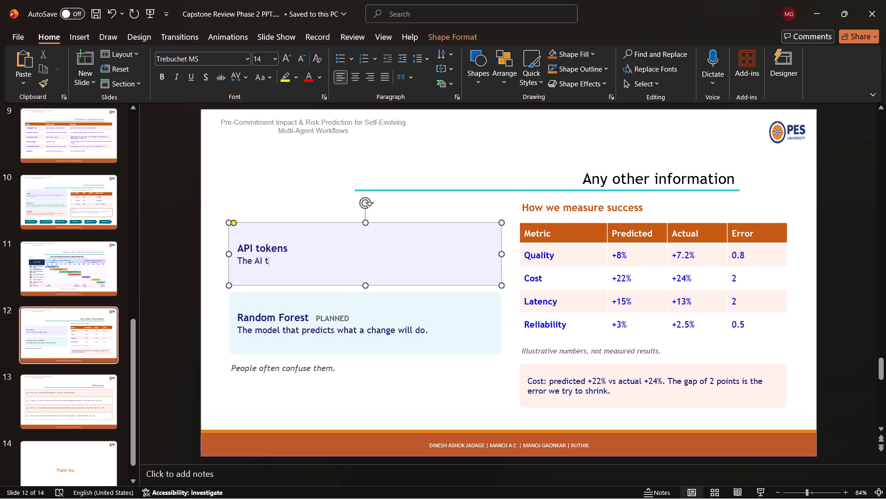
key(BackSpace)
key(BackSpace)
key(BackSpace)
key(BackSpace)
text(free api tokens)
key(space)
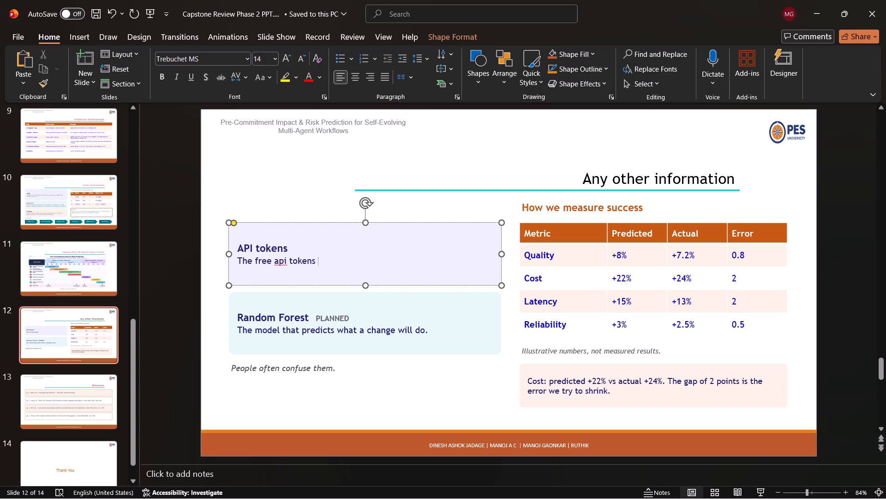
text(to)
key(space)
text(use)
key(space)
text(with)
key(space)
key(shift+e)
text(voAgentx)
Remove the "PLANNED" tag beside the Random Forest heading.
click(348, 316)
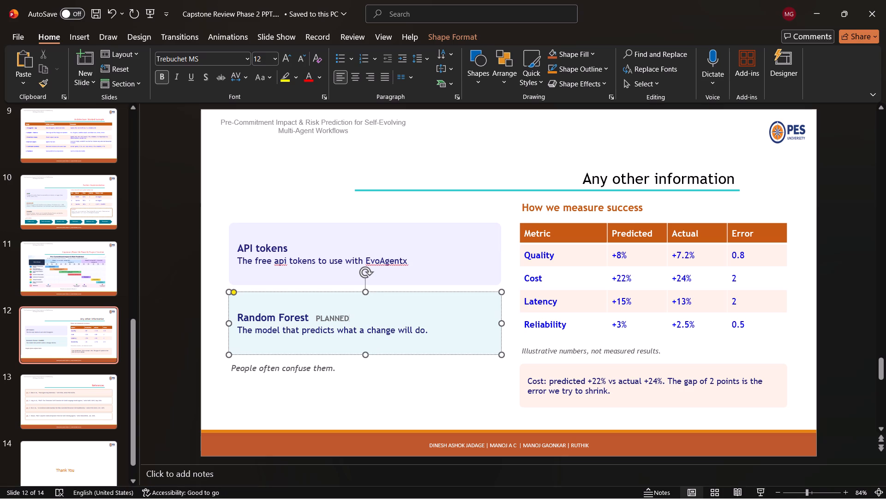
drag(347, 316, 328, 316)
key(BackSpace)
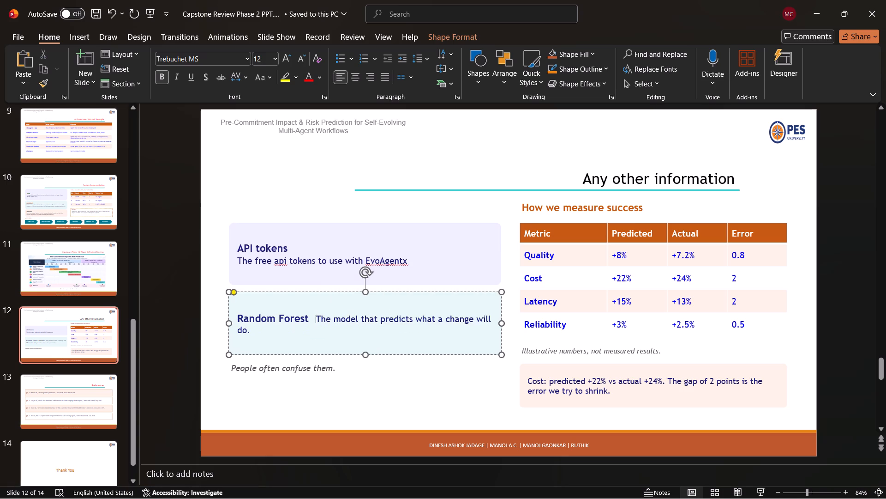
Delete the "People often confuse them." note below the Random Forest box.
click(317, 368)
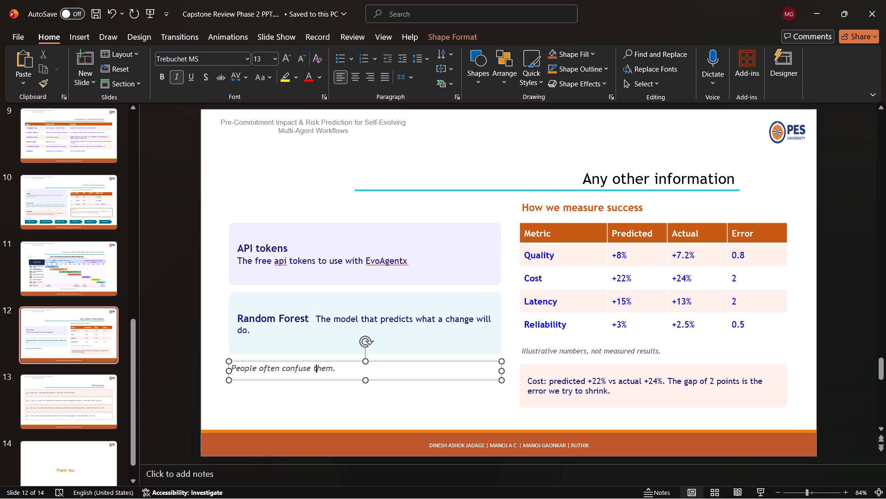
click(313, 361)
key(BackSpace)
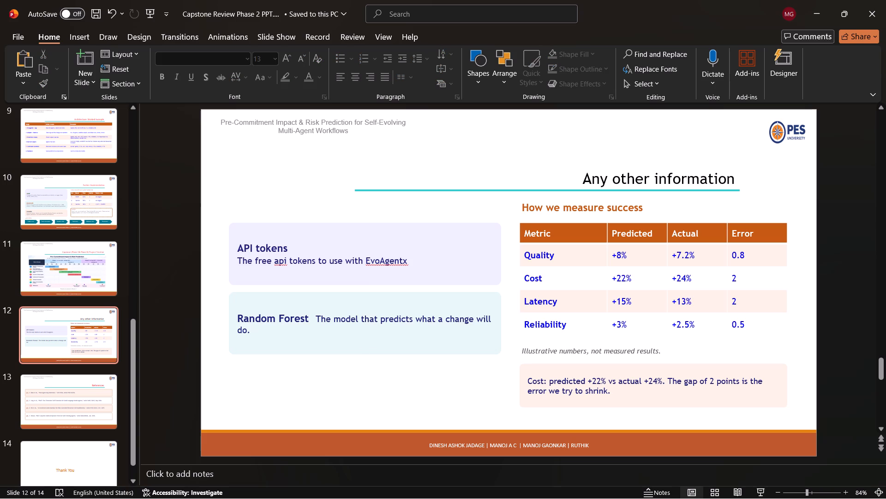
Save the presentation with the edited Any other information slide.
click(641, 348)
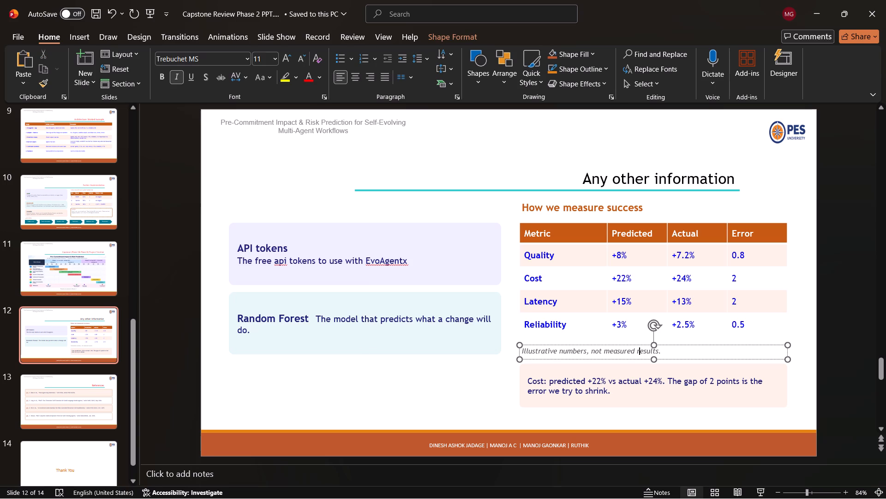
click(442, 377)
key(ctrl+s)
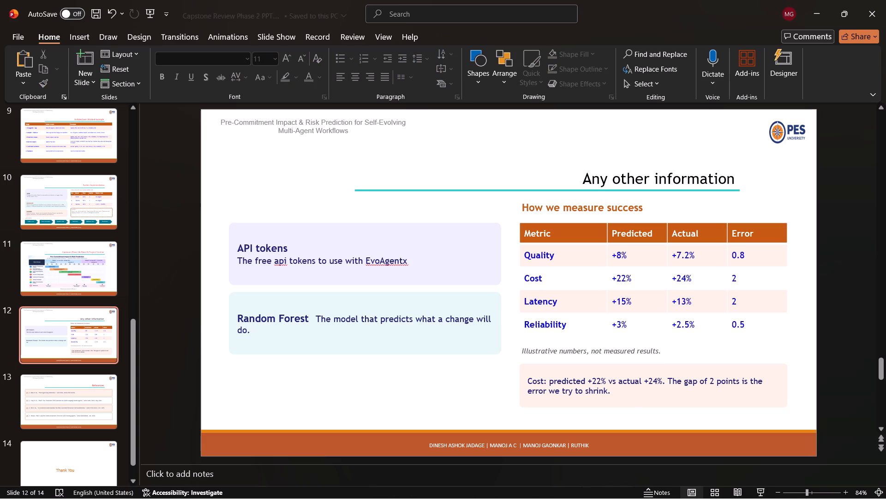
key(ctrl+s)
key(ctrl+s)
key(ctrl+s)
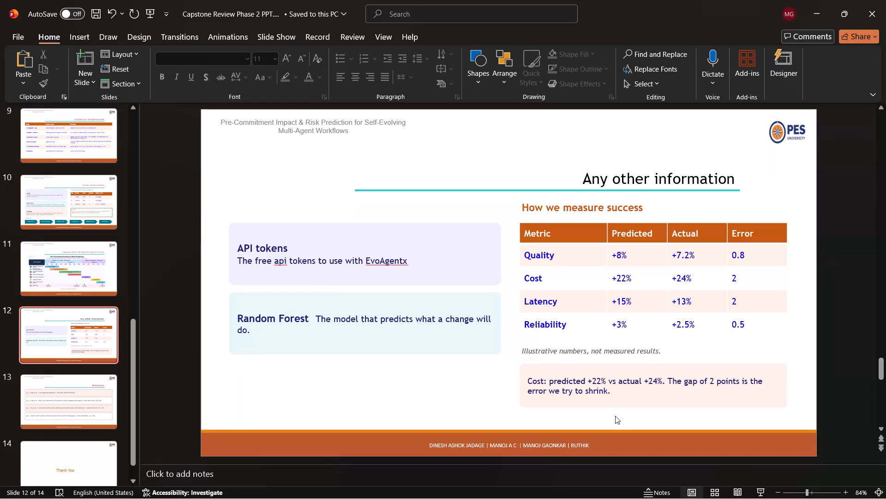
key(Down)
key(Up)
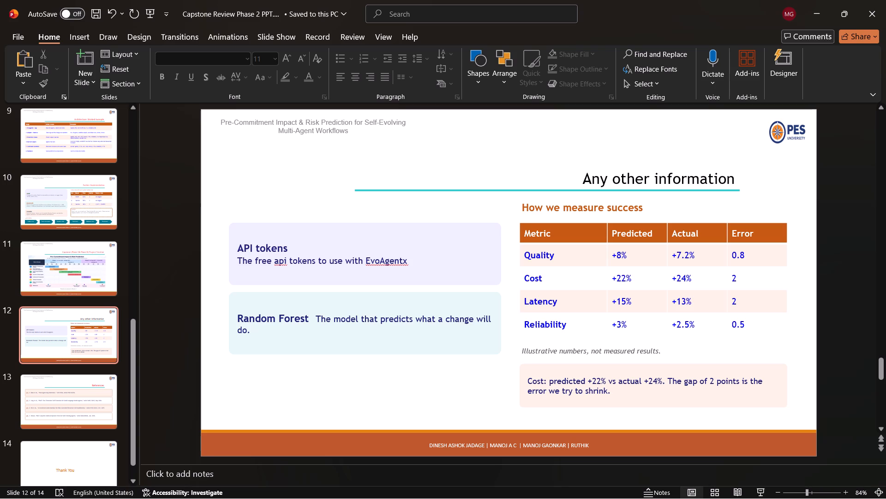
Append "Increased latency and realiability" to the end of the cost note below the metrics table.
click(616, 390)
key(space)
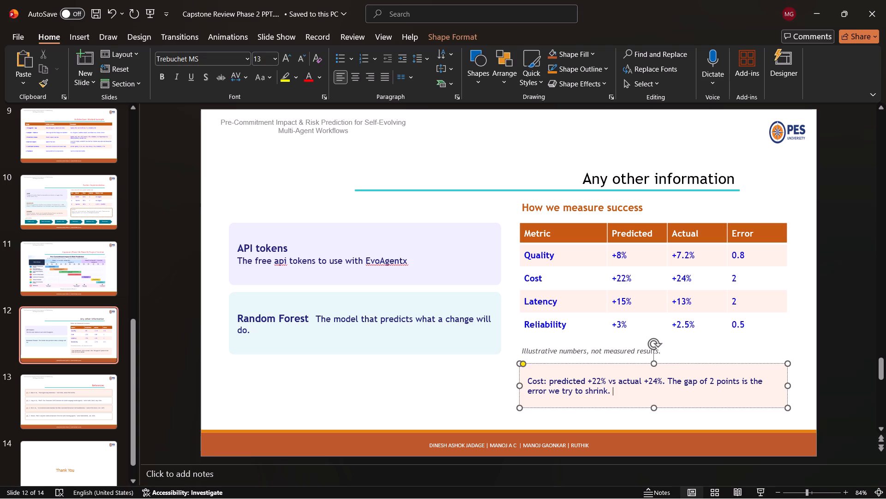
text(Increased)
key(space)
text(latency)
key(space)
text(and realiability)
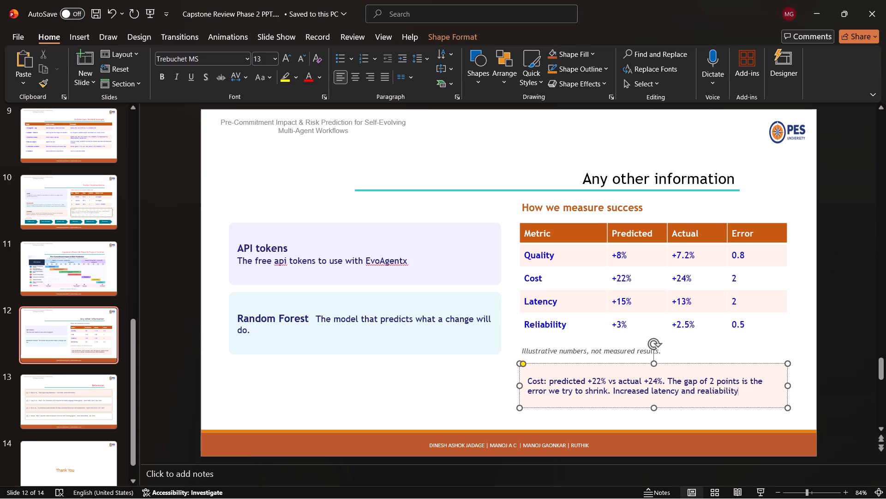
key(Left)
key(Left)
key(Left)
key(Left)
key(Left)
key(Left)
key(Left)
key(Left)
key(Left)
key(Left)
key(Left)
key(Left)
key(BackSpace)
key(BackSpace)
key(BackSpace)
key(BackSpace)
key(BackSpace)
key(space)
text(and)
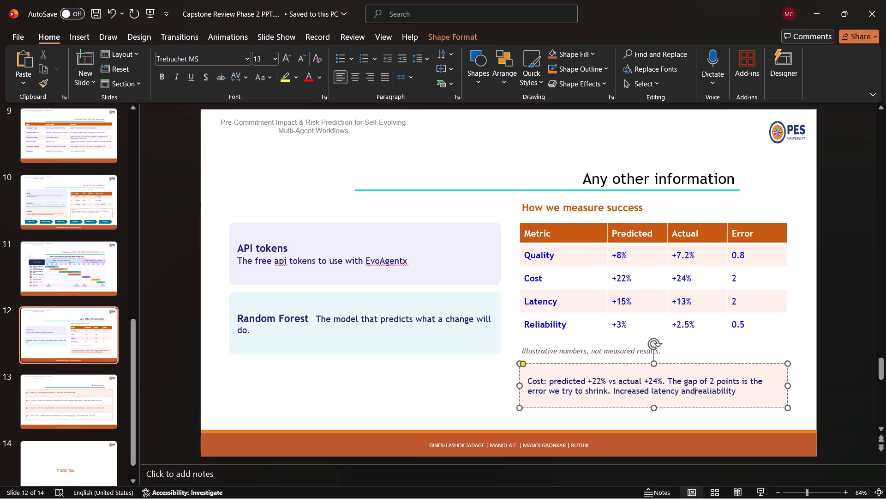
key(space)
Insert the word "quality" between "Increased" and "latency" in the cost note.
key(Left)
key(Left)
key(Left)
key(Left)
key(Left)
key(Left)
key(Left)
key(Left)
key(Left)
key(Left)
key(Left)
key(Left)
key(Left)
key(Left)
key(Left)
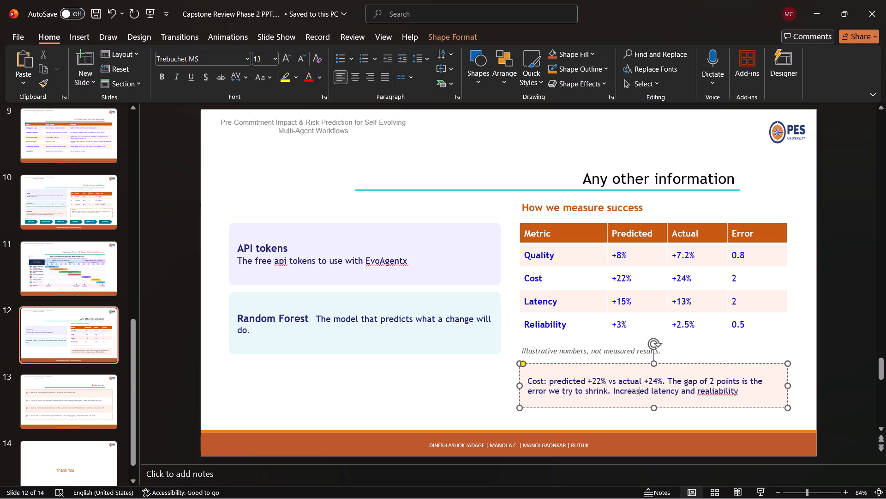
key(Left)
key(Left)
key(Left)
key(Left)
key(Left)
key(Right)
key(Right)
key(Right)
key(Right)
key(Right)
key(Right)
key(Right)
key(Right)
text(quality)
key(space)
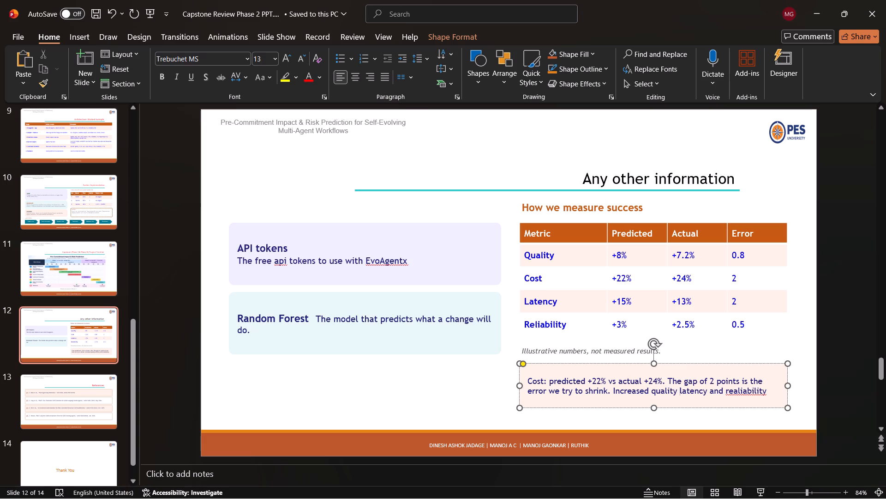
Correct the misspelled last word of the cost note to "reliability" using the spelling suggestion.
key(Right)
key(Right)
key(Right)
key(Right)
key(Right)
key(Right)
key(Right)
key(Right)
key(Right)
key(Right)
key(Right)
key(Right)
key(Right)
key(Right)
right_click(741, 393)
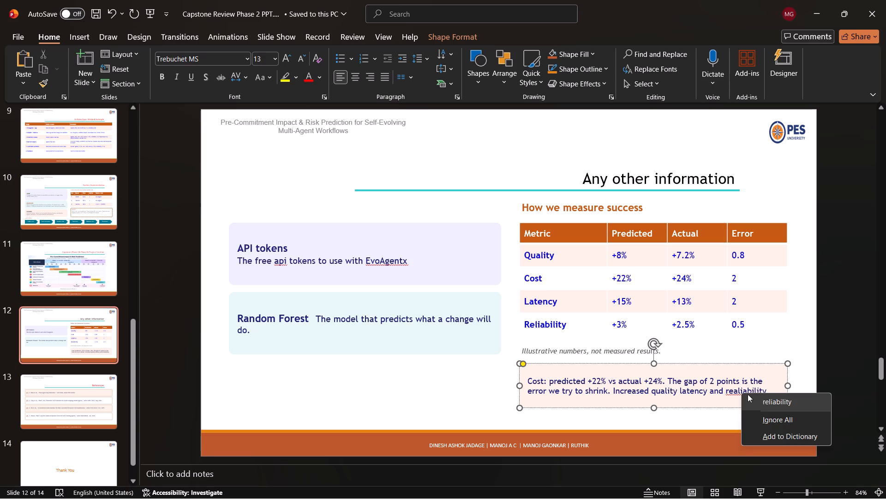
click(765, 399)
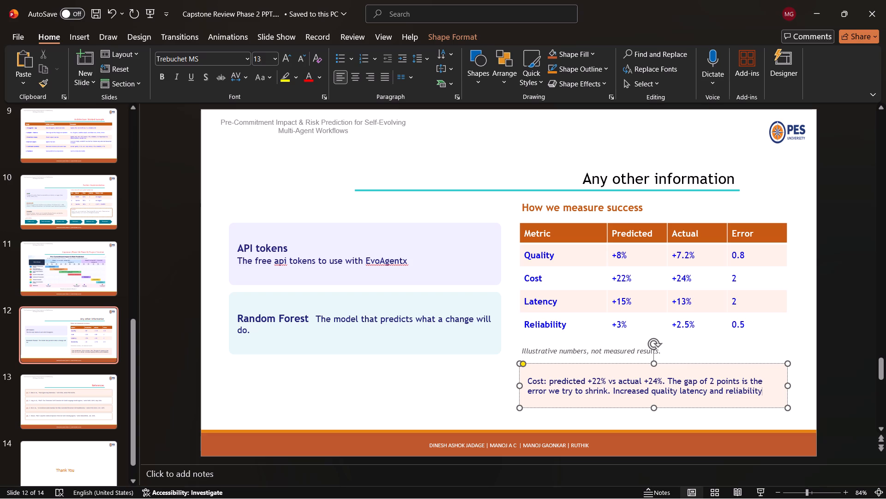
Append "with improved performance." to the end of the cost note below the metrics table.
key(space)
text(with)
key(space)
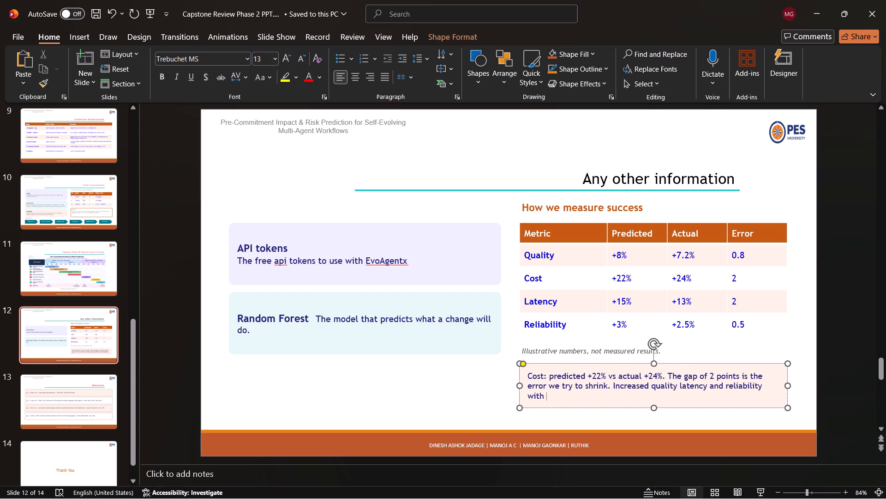
text(improved performance)
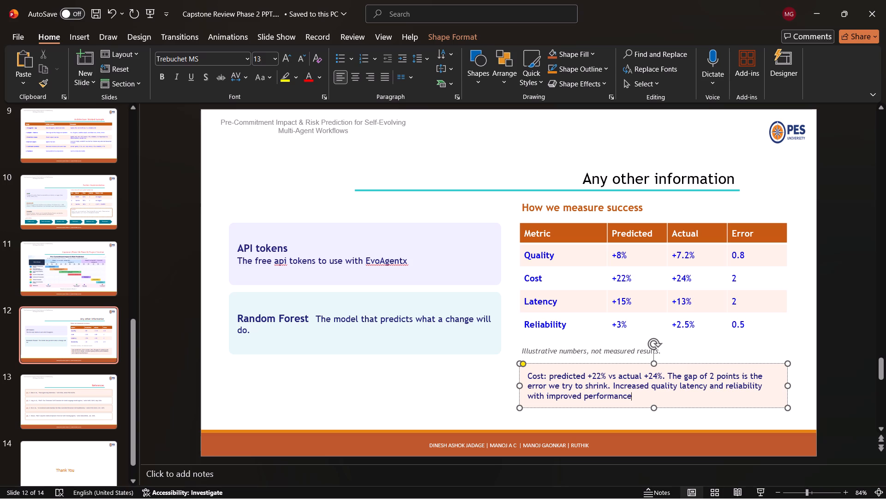
key(period)
Apply bullet formatting to the cost note and add "ACCEPT THE CHANGE" on a new line below its text.
key(shift+Return)
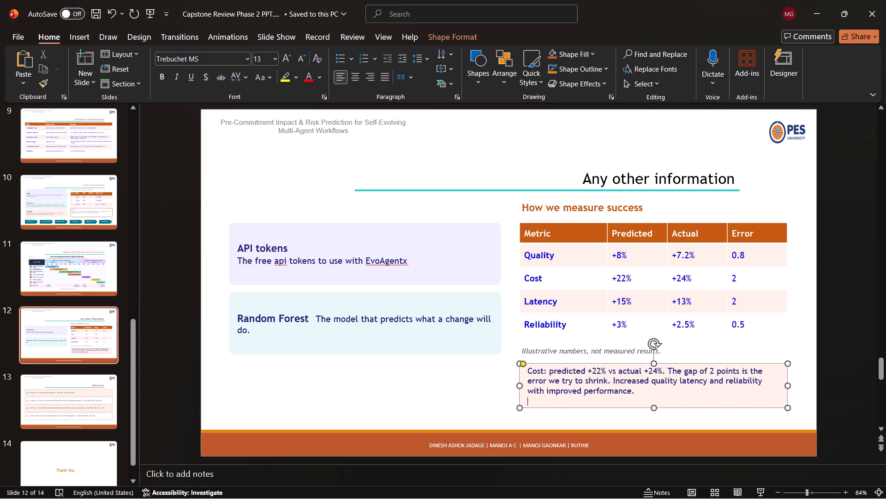
click(340, 57)
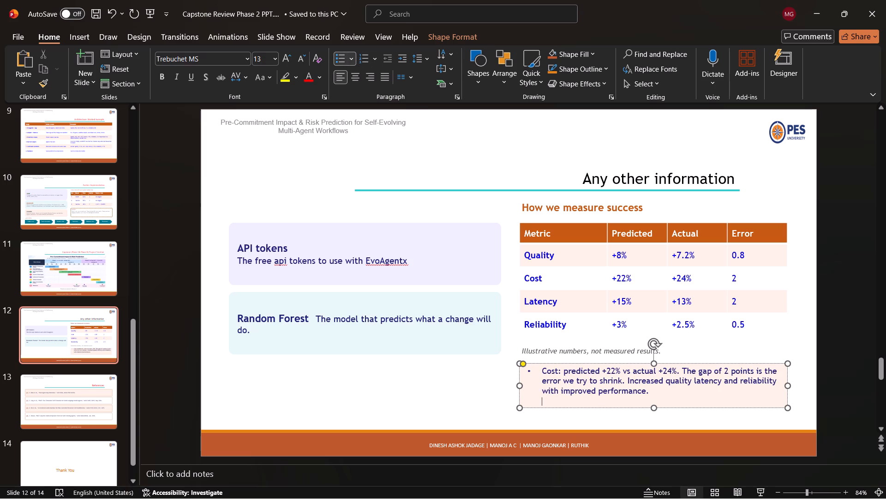
text(ACC)
text(EPT T)
text(HE CHANGE)
Reduce the corner rounding of the cost note box to square corners.
drag(523, 362, 511, 349)
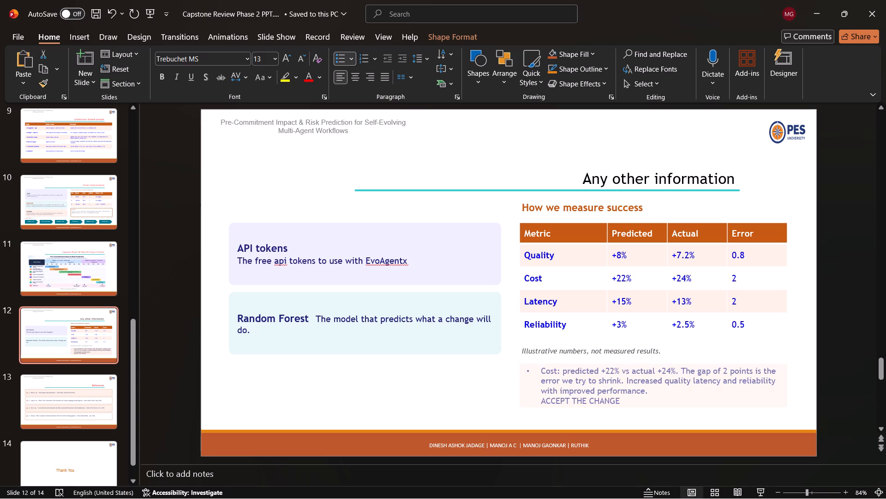
drag(511, 349, 507, 335)
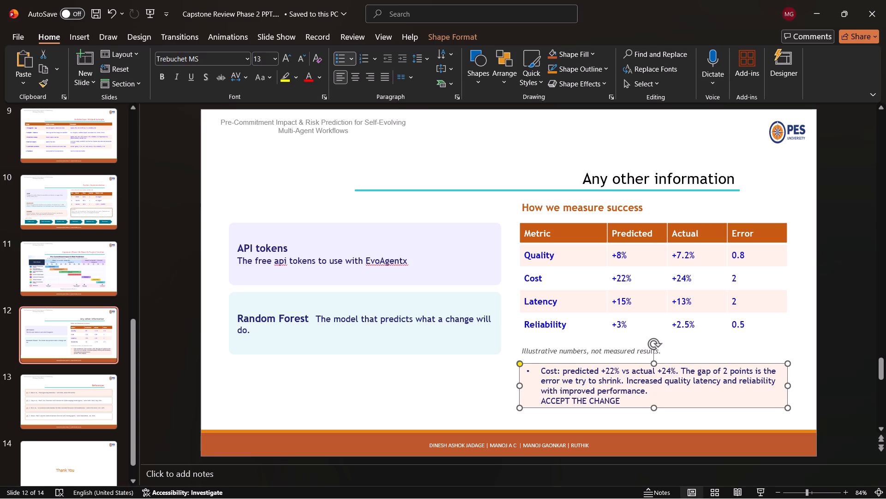
click(455, 380)
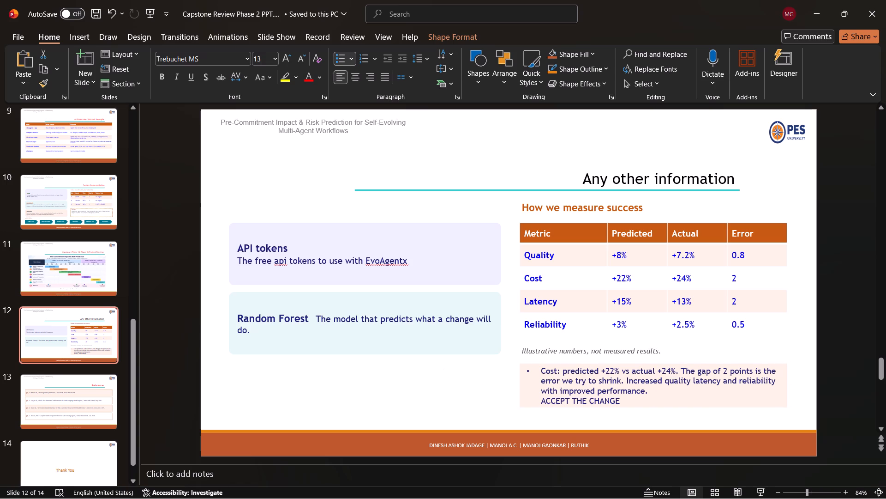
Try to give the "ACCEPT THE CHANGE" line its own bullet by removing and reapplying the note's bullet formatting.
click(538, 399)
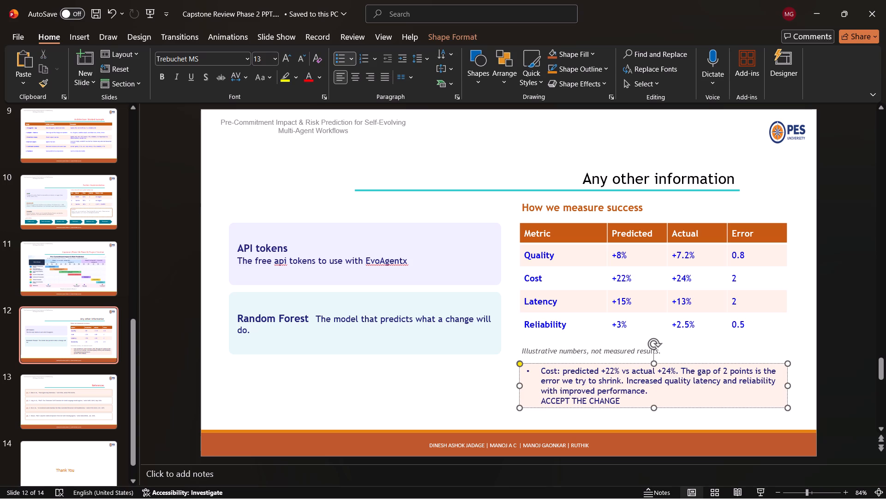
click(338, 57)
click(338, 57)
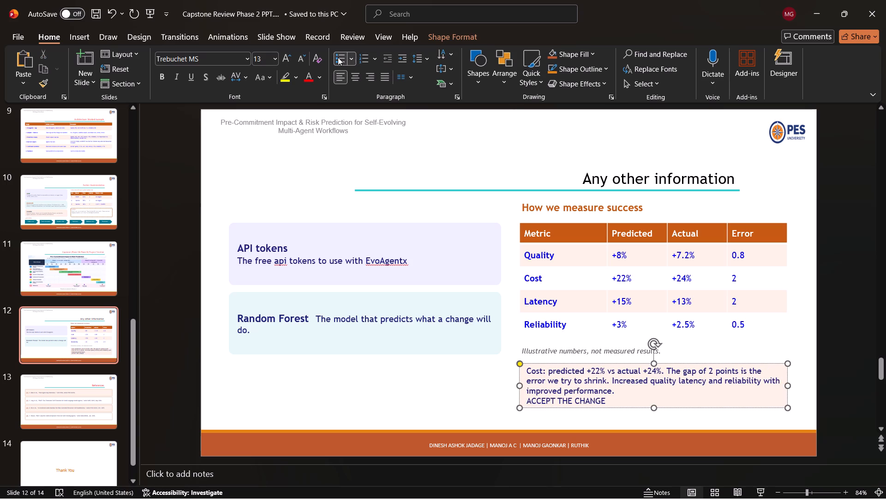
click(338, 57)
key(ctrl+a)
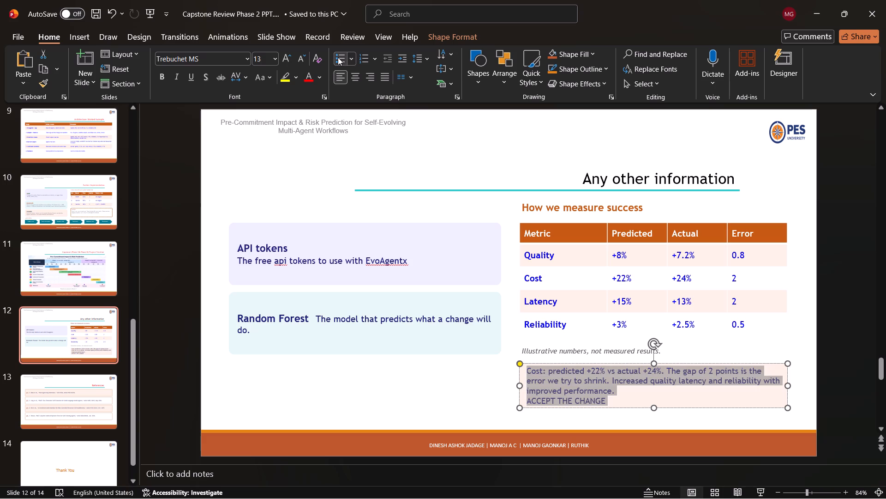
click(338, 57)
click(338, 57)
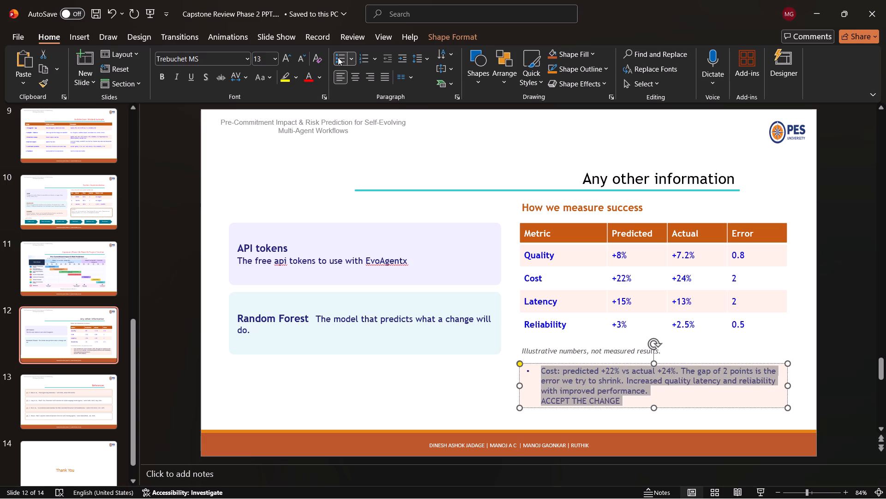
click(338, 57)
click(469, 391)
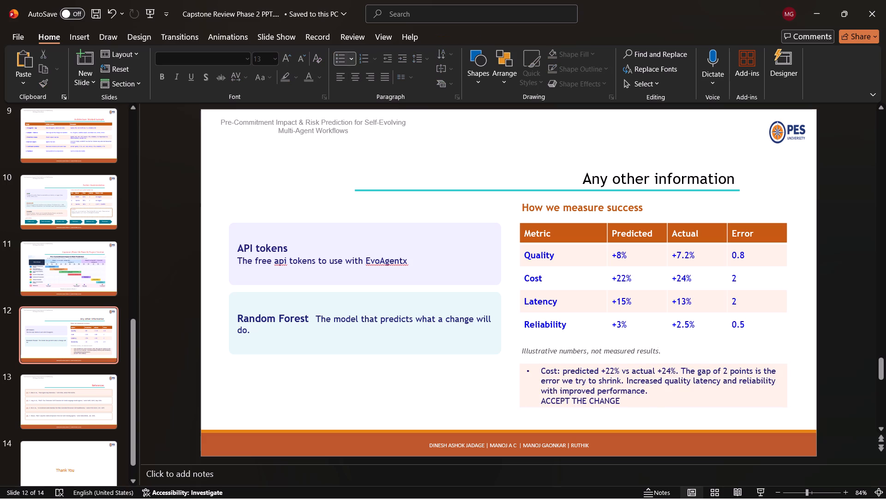
Start a second bullet after "with improved performance." and delete the unbulleted "ACCEPT THE CHANGE" line.
click(660, 394)
key(Return)
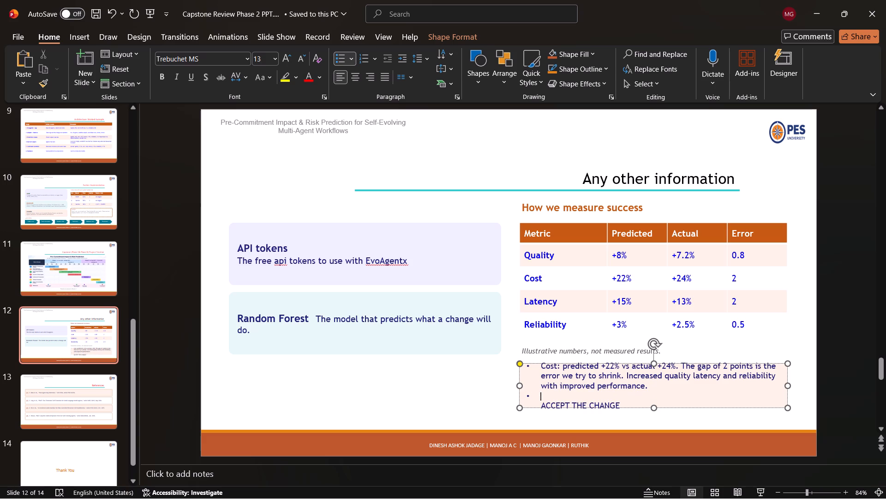
click(629, 404)
key(BackSpace)
key(BackSpace)
key(BackSpace)
key(BackSpace)
key(BackSpace)
key(BackSpace)
key(BackSpace)
key(BackSpace)
key(BackSpace)
key(BackSpace)
key(BackSpace)
key(BackSpace)
key(BackSpace)
key(BackSpace)
key(BackSpace)
key(BackSpace)
key(BackSpace)
key(BackSpace)
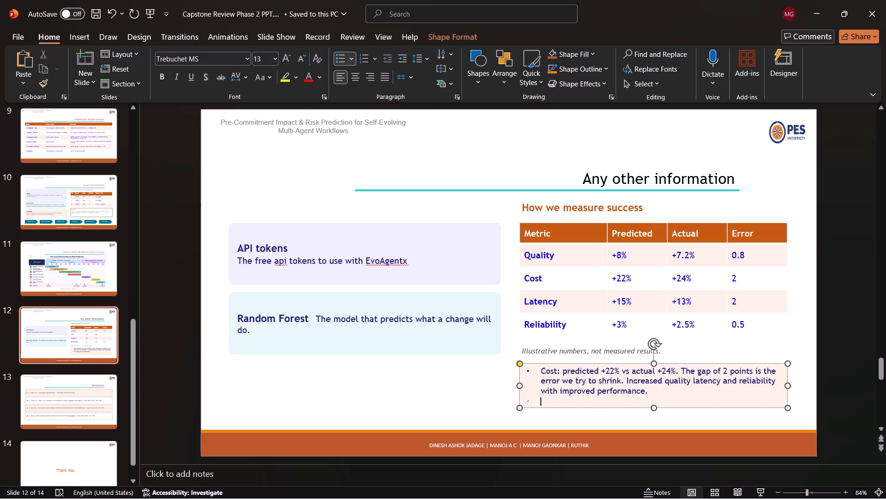
Enter "ACCEPT THE CHANGE" as the second bullet of the cost note.
text(ACCEPT THE)
key(space)
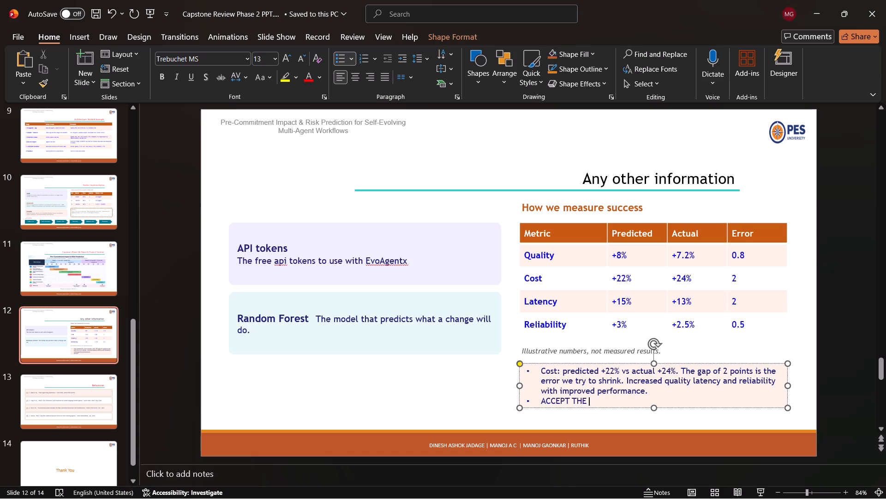
key(shift+m)
key(shift+BackSpace)
text(CHANGE)
Save the presentation with the bulleted cost note on the Any other information slide.
click(459, 387)
key(ctrl+s)
key(ctrl+s)
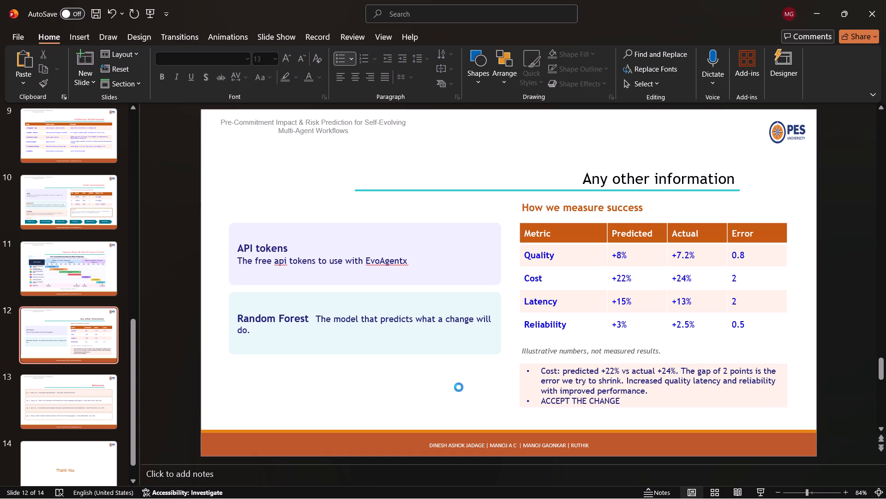
key(ctrl+s)
key(ctrl+s)
key(ctrl+s)
key(ctrl+s)
key(ctrl+s)
key(ctrl+s)
Go to the References slide and save the presentation again.
key(Down)
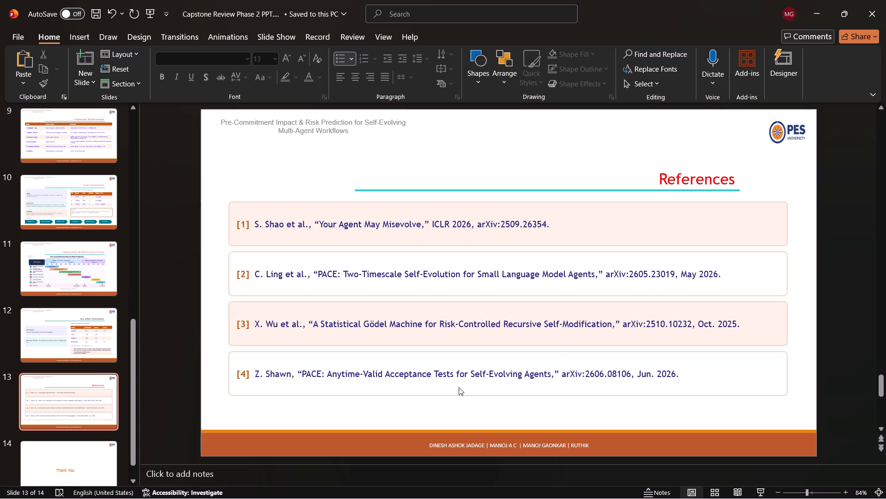
key(Down)
key(Up)
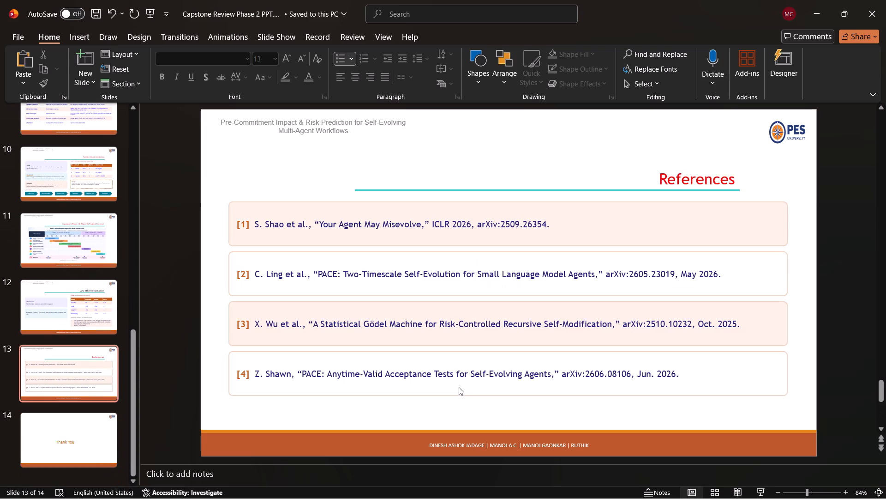
key(ctrl+s)
key(ctrl+s)
key(ctrl+s)
key(ctrl+s)
key(ctrl+s)
key(ctrl+s)
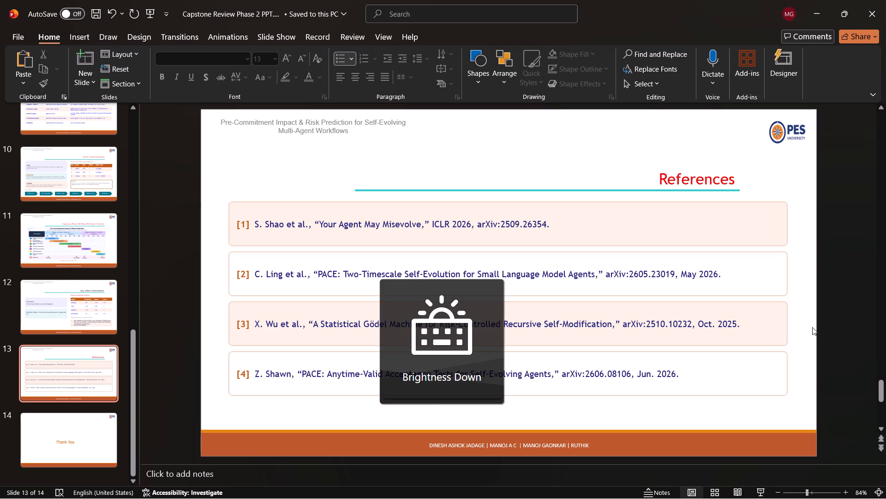
key(ctrl+s)
key(ctrl+s)
key(ctrl+s)
key(ctrl+s)
key(ctrl+s)
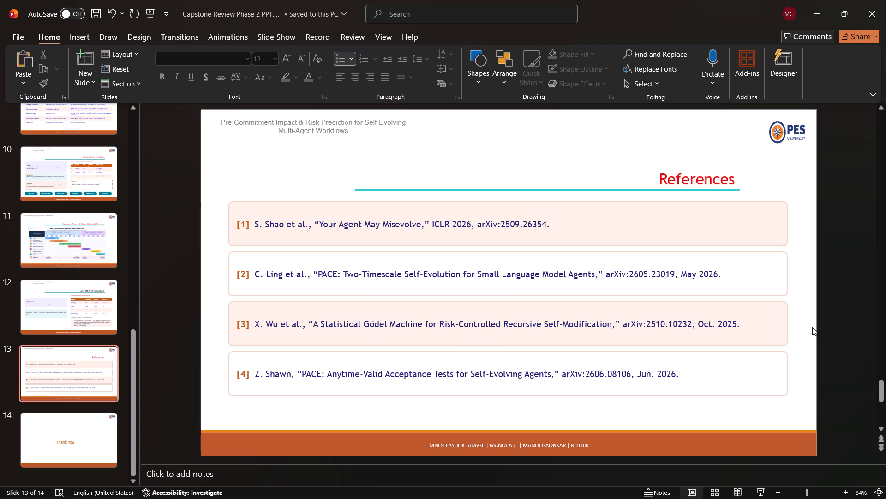